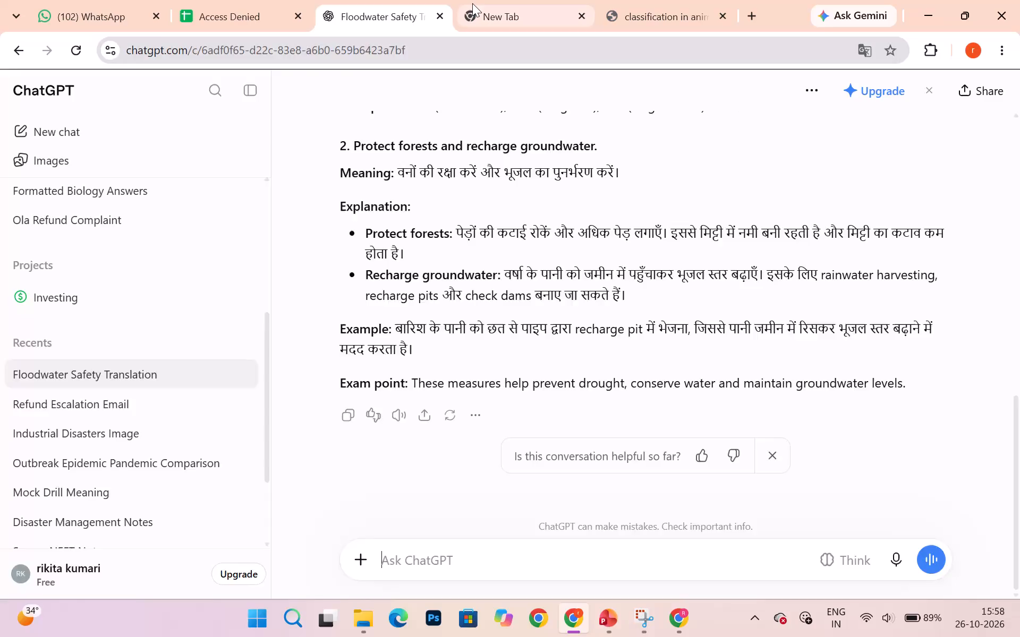
Review the open PDF classification in animals 3 from phylum Echinodermata through Hemichordata to the Phylum Chordata characteristics.
left_click(472, 3)
left_click(631, 2)
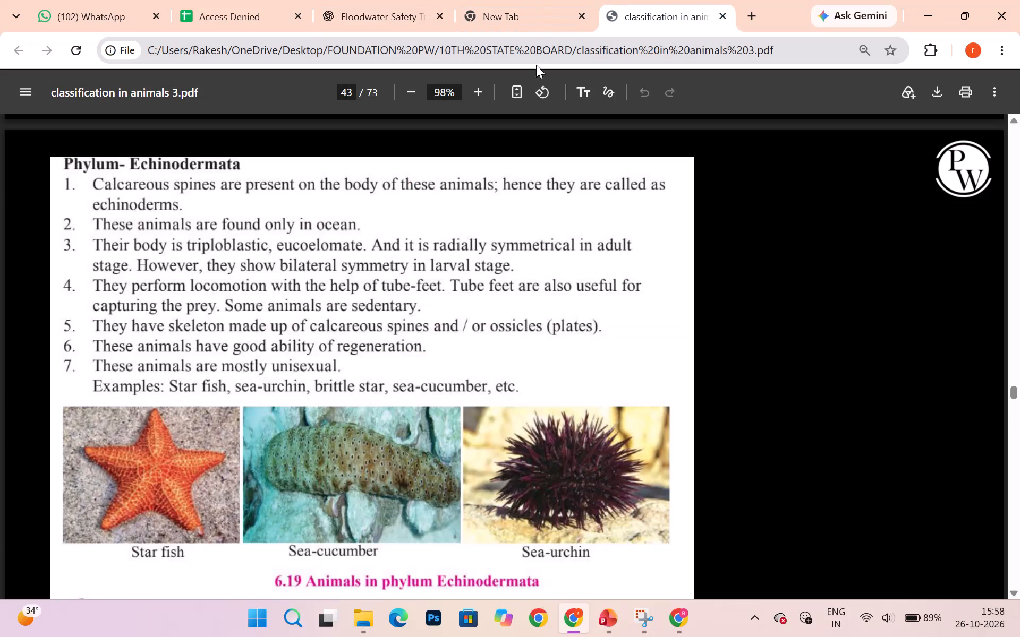
scroll(279, 275, "up", 3)
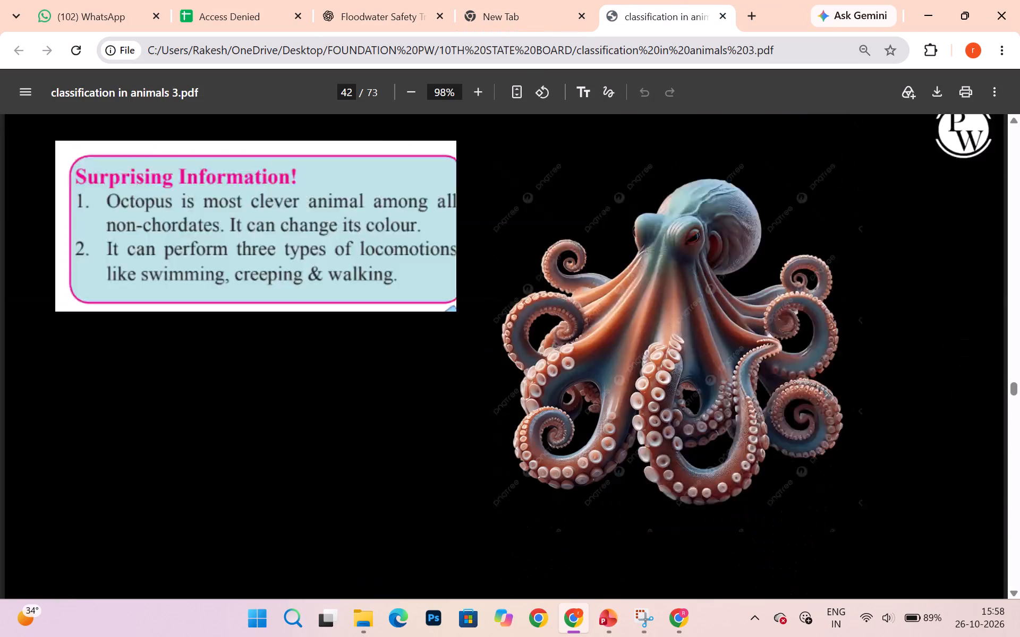
scroll(279, 275, "down", 2)
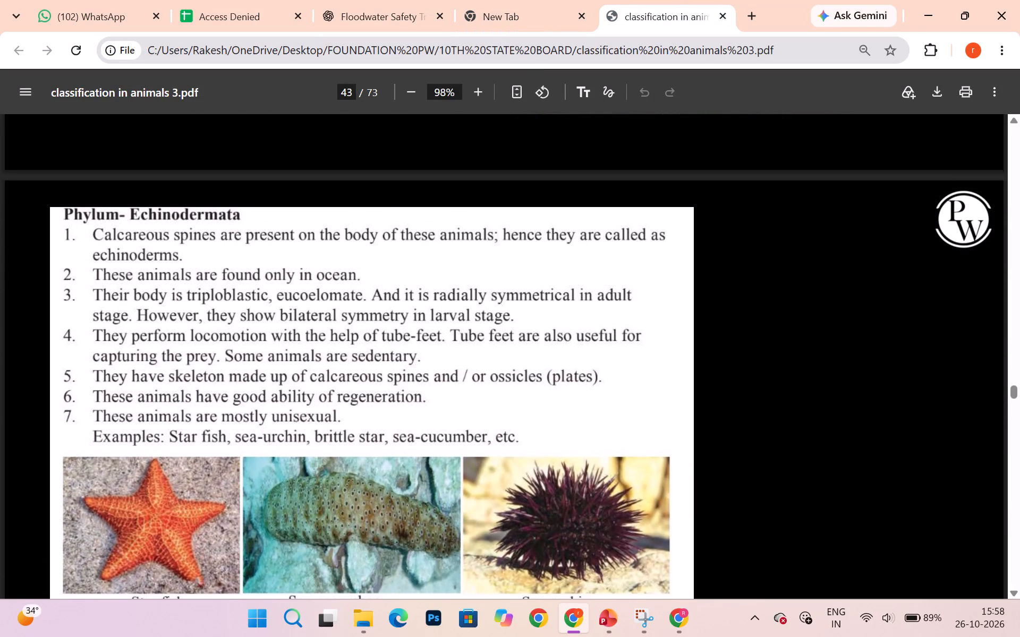
scroll(279, 275, "down", 4)
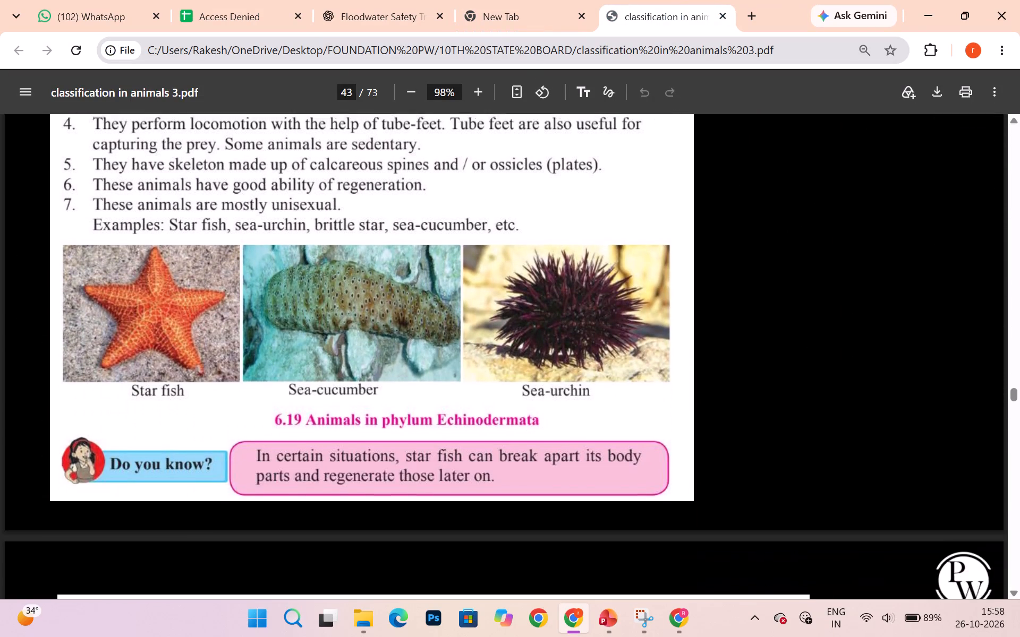
scroll(279, 275, "down", 2)
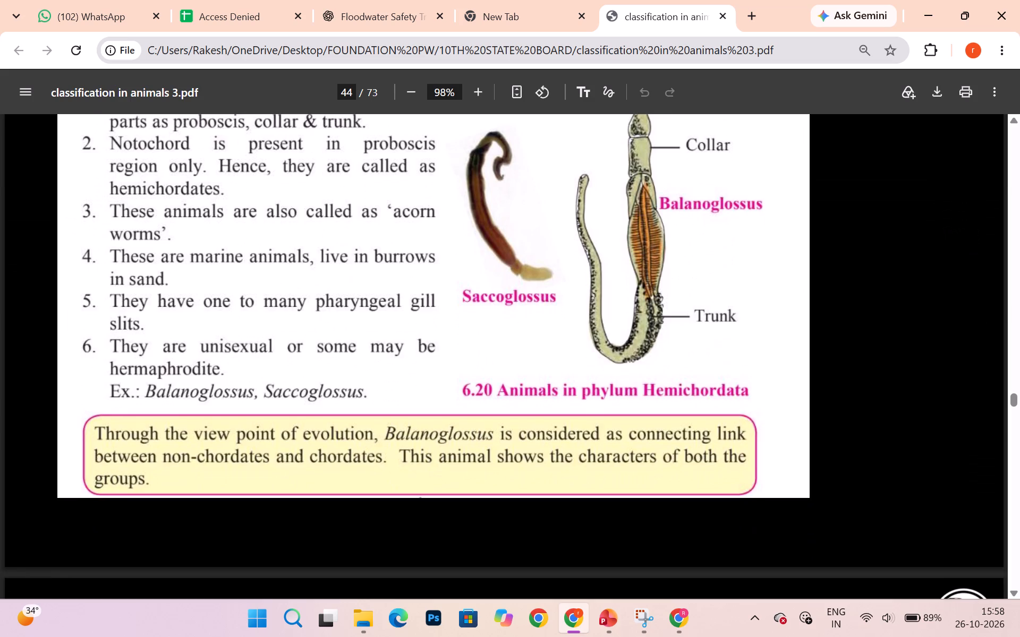
scroll(279, 275, "up", 1)
scroll(279, 275, "down", 4)
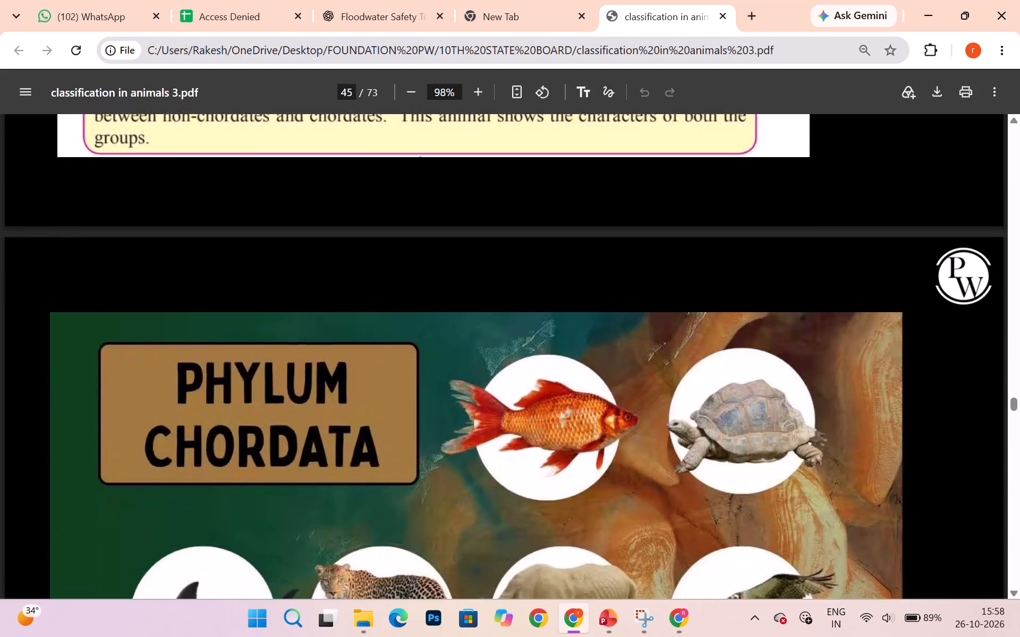
scroll(279, 275, "down", 5)
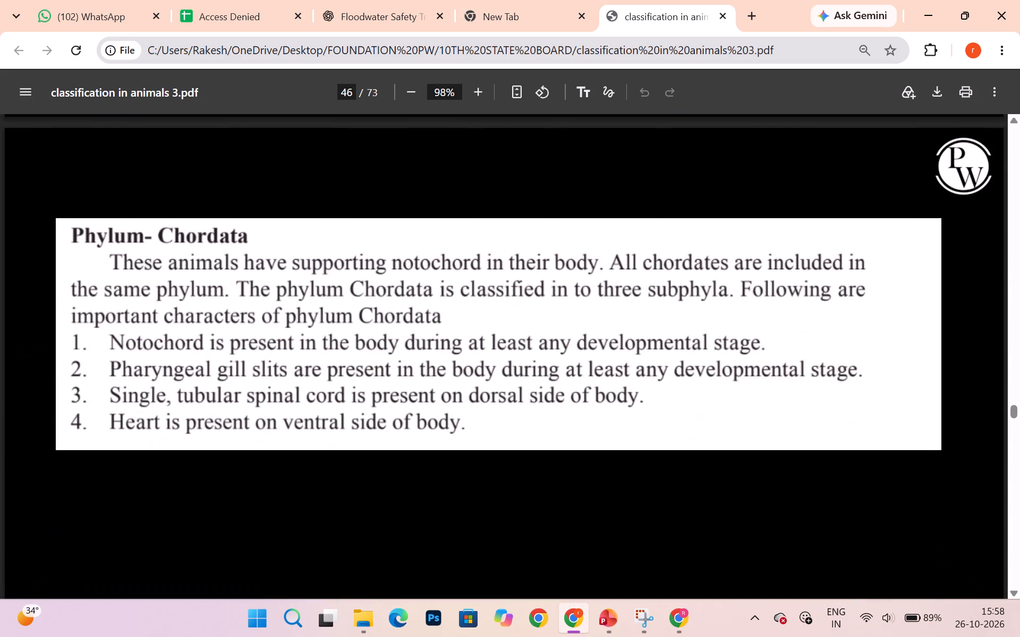
Examine the PDF's pages on the Chordata subphyla, from the subphyla chart through Urochordata to the vertebrate pages.
scroll(279, 275, "down", 3)
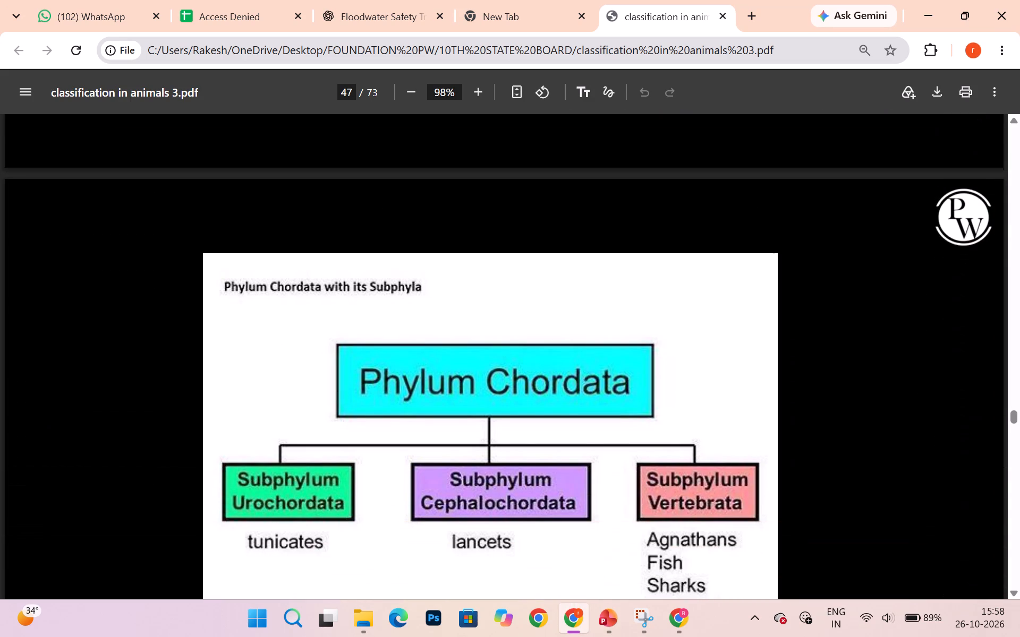
scroll(279, 275, "down", 4)
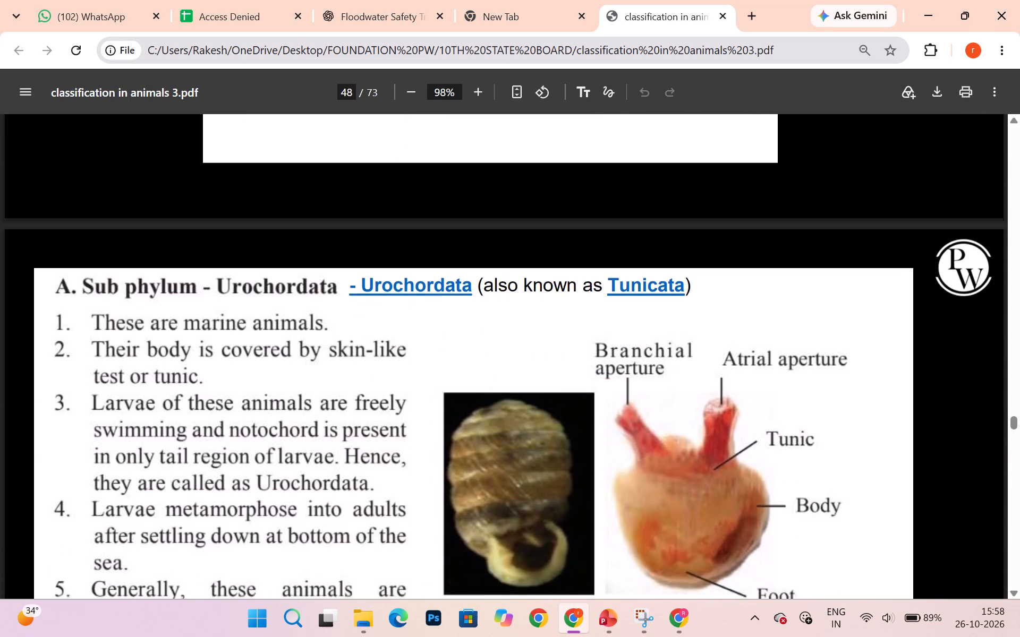
scroll(279, 275, "down", 10)
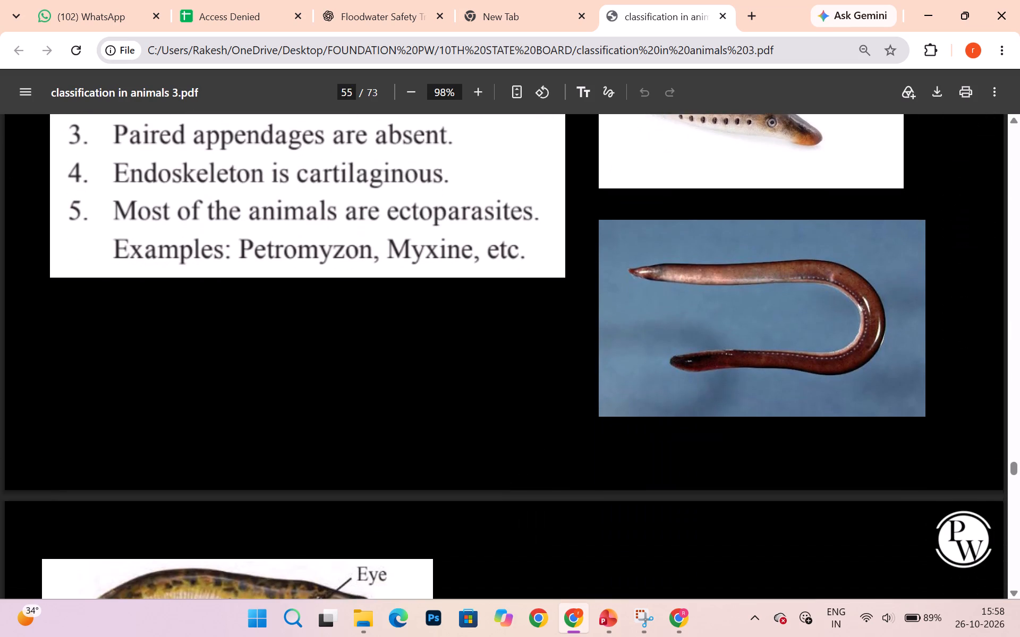
scroll(279, 275, "down", 2)
Look back through the PDF from the vertebrate pages past Cephalochordata and Echinodermata to the Phylum Arthropoda page.
scroll(279, 275, "up", 5)
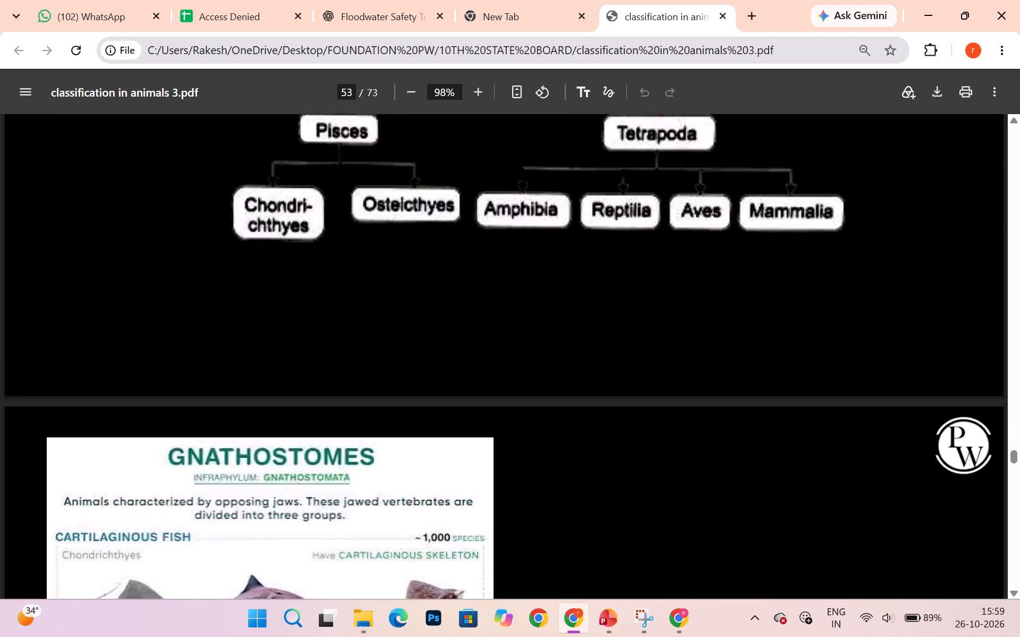
scroll(279, 275, "up", 5)
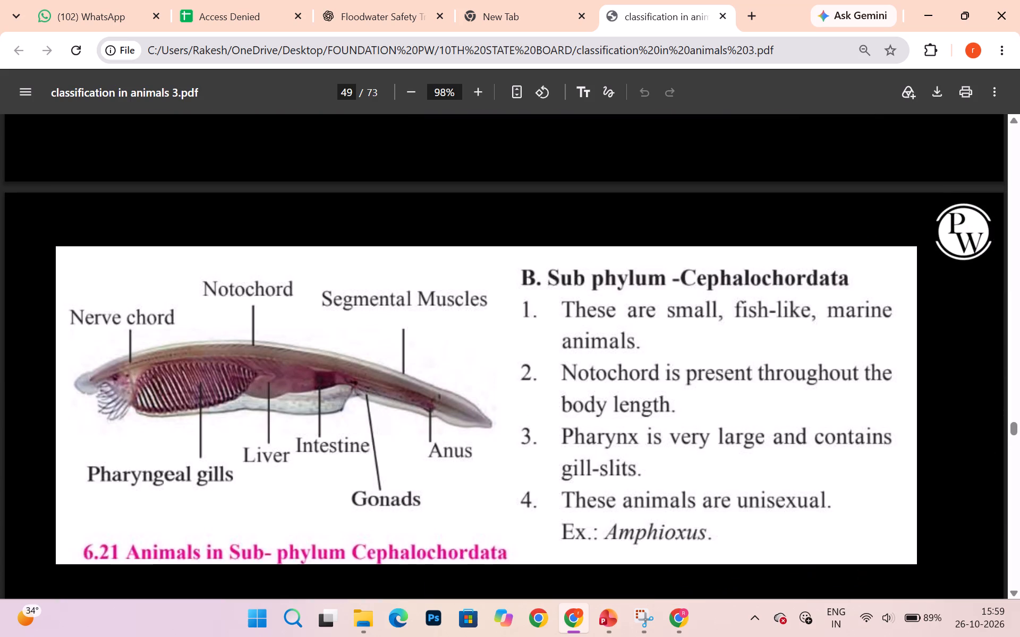
scroll(279, 275, "down", 5)
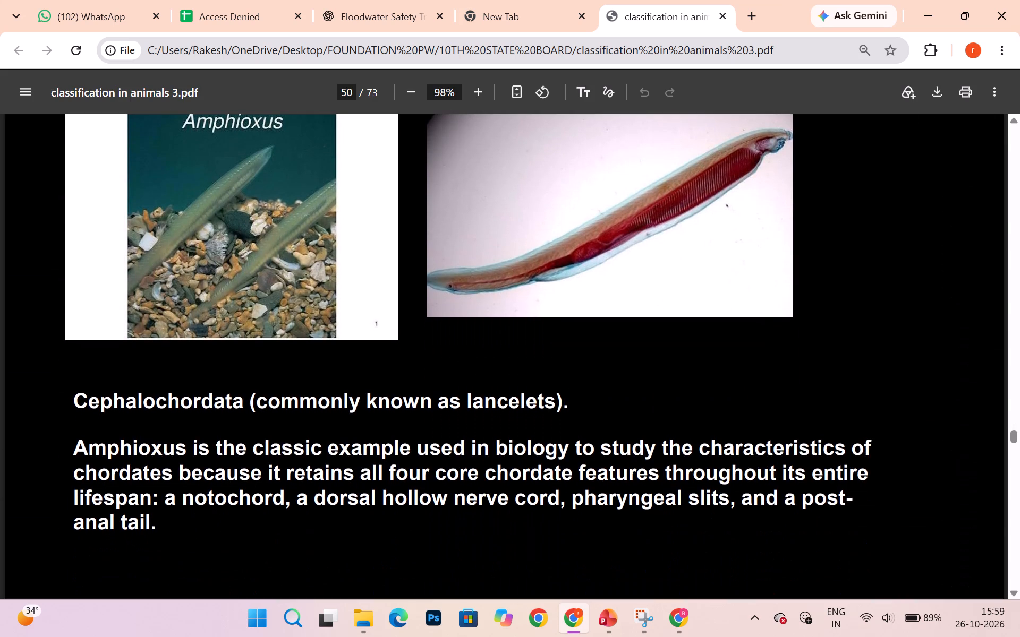
scroll(279, 275, "up", 9)
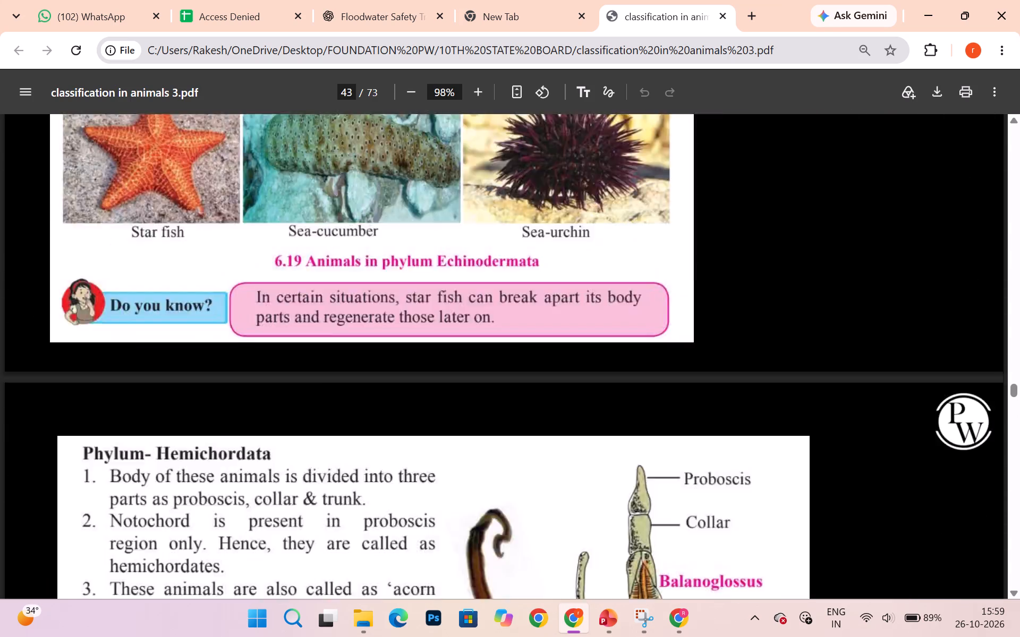
scroll(279, 275, "up", 6)
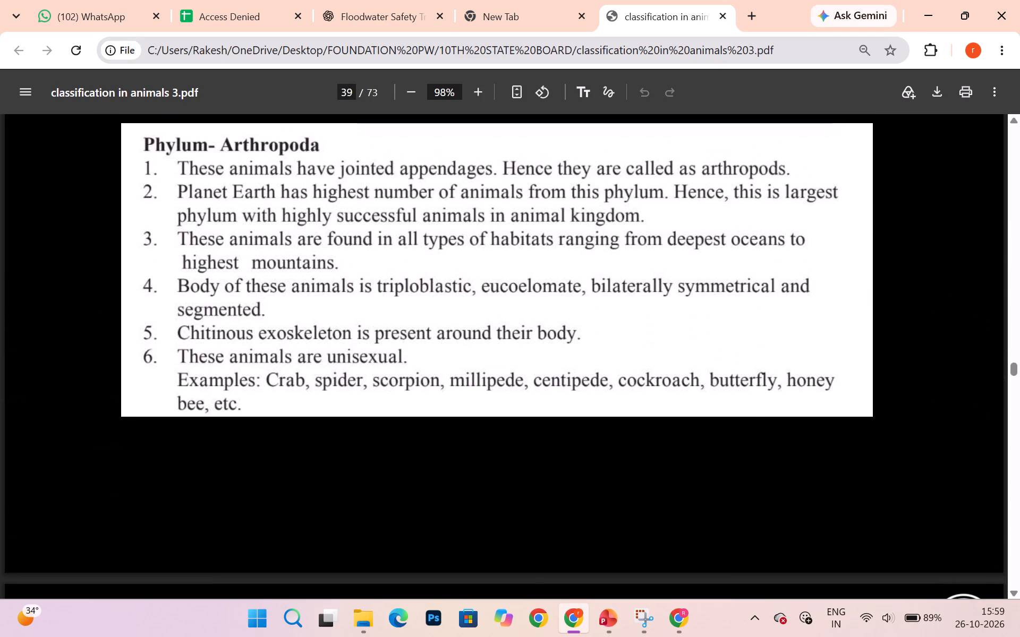
Open the PowerPoint presentation classification in animals -1 from the 10TH STATE BOARD folder.
left_click(606, 623)
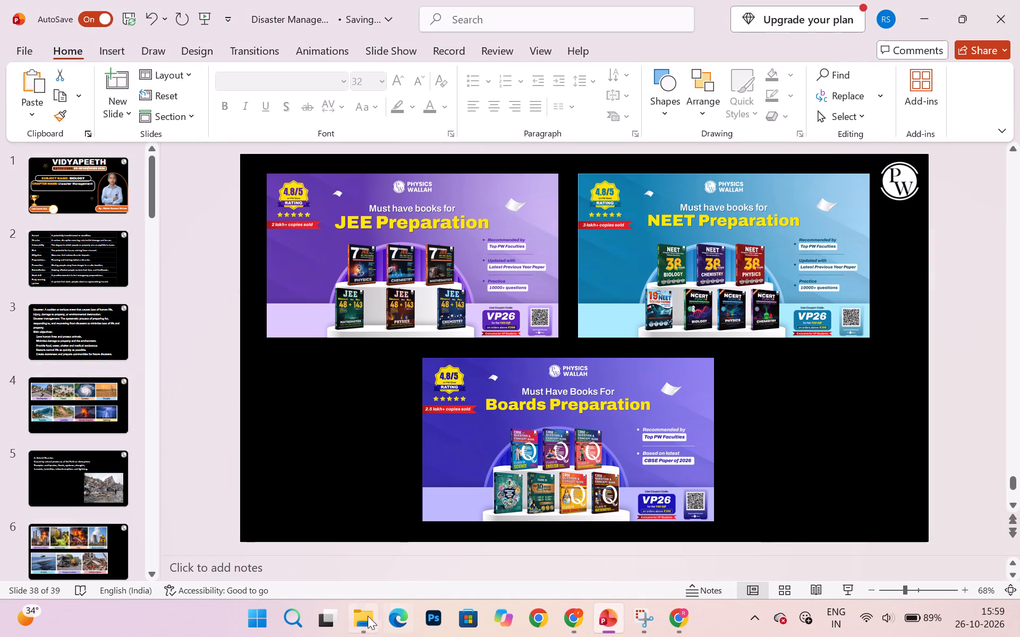
left_click(359, 619)
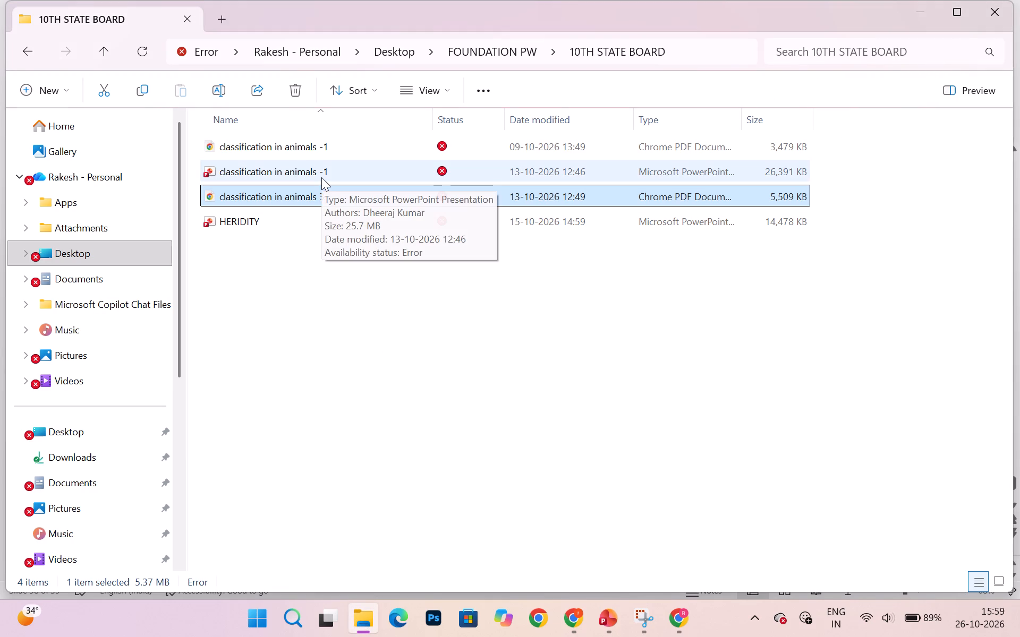
double_click(321, 177)
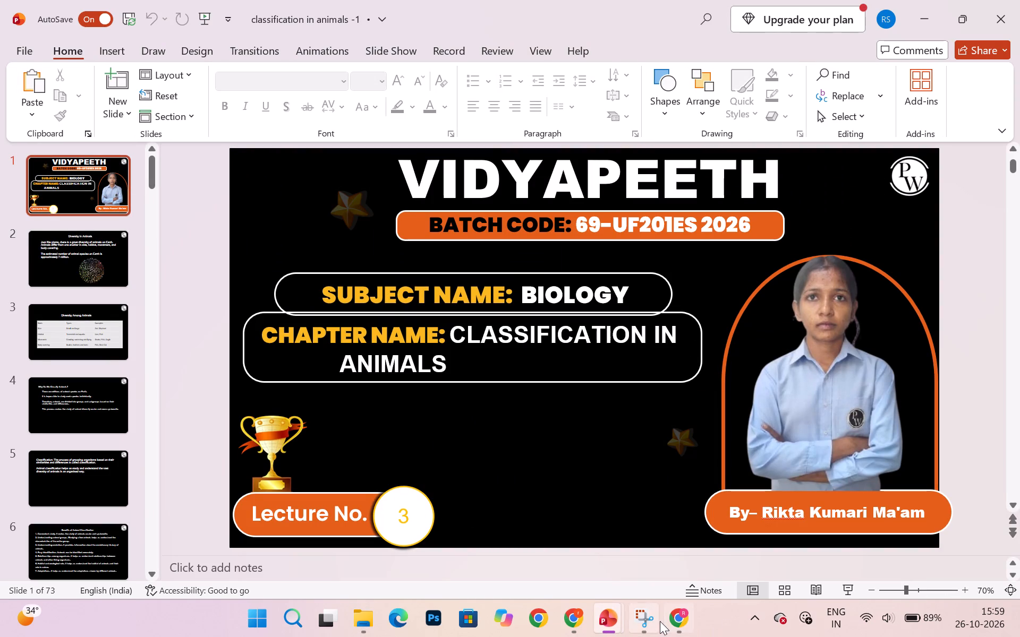
Return to the PDF in Chrome and check its earlier pages back to the title page with the lecture number.
left_click(582, 618)
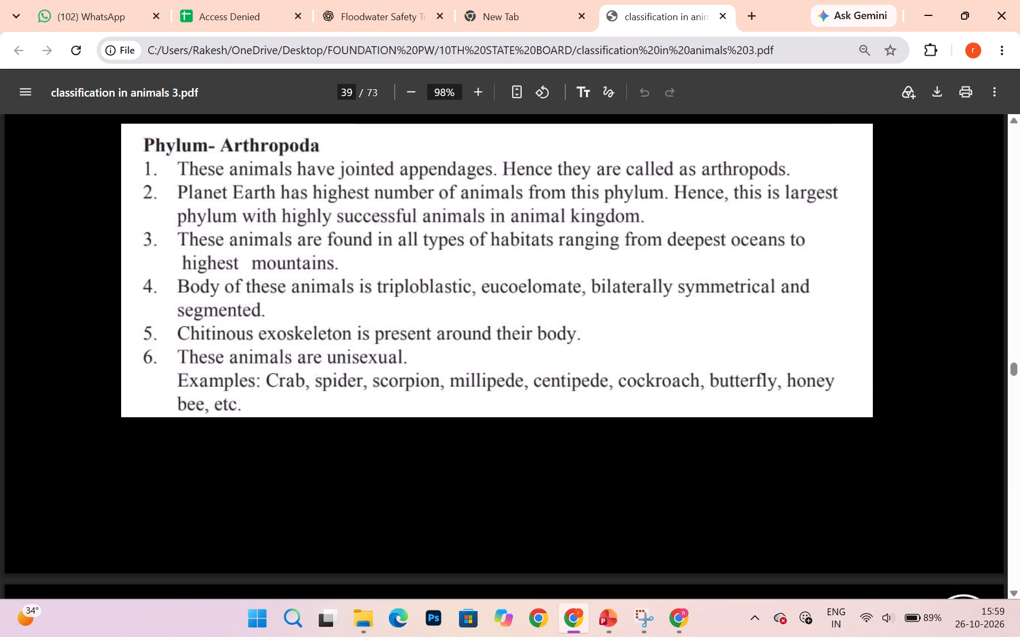
scroll(418, 349, "up", 11)
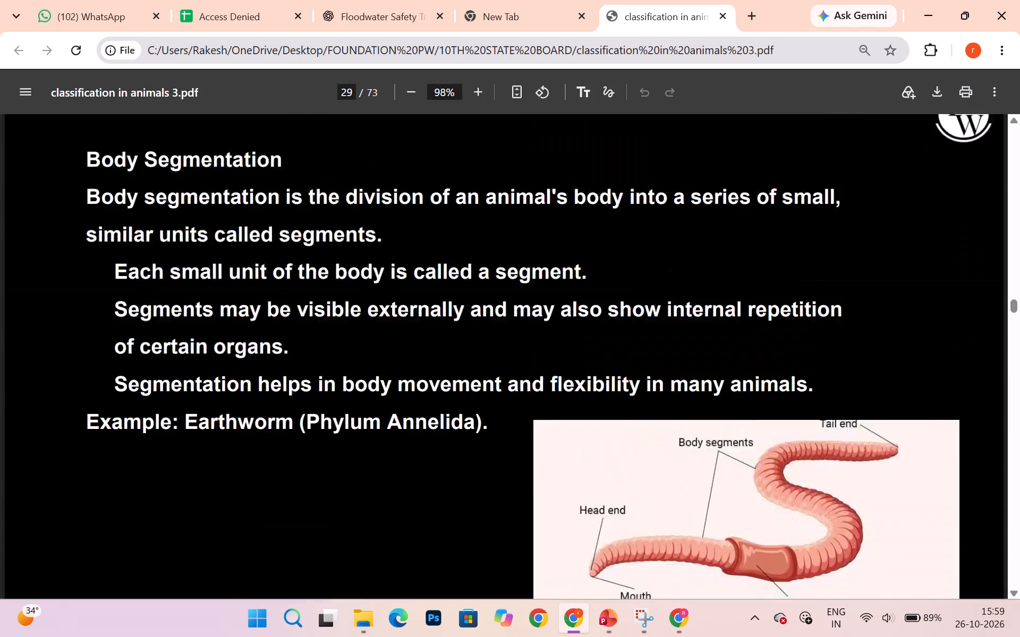
scroll(418, 349, "up", 13)
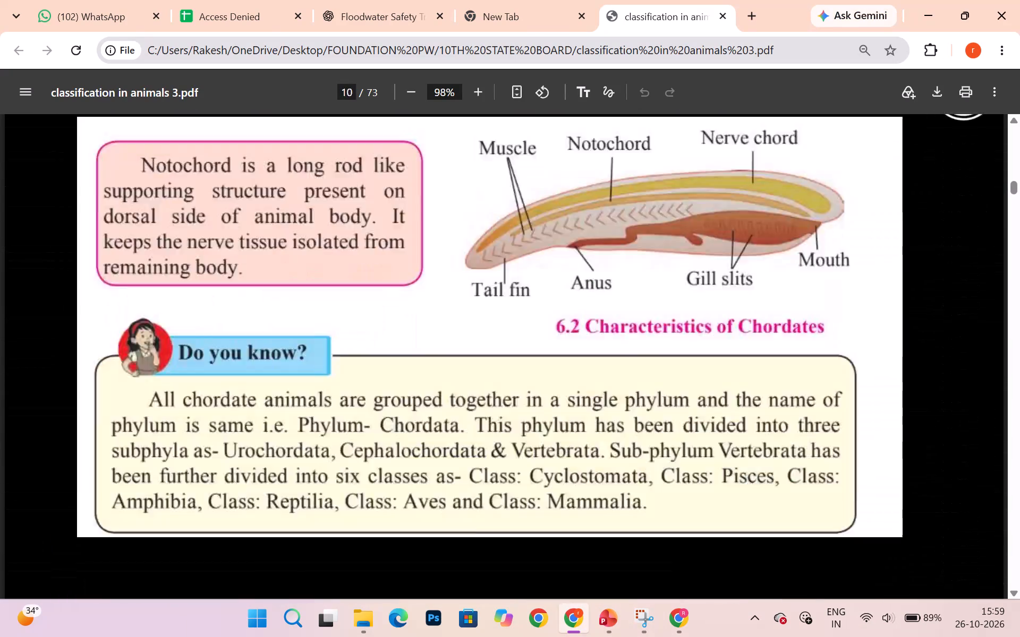
scroll(418, 349, "up", 6)
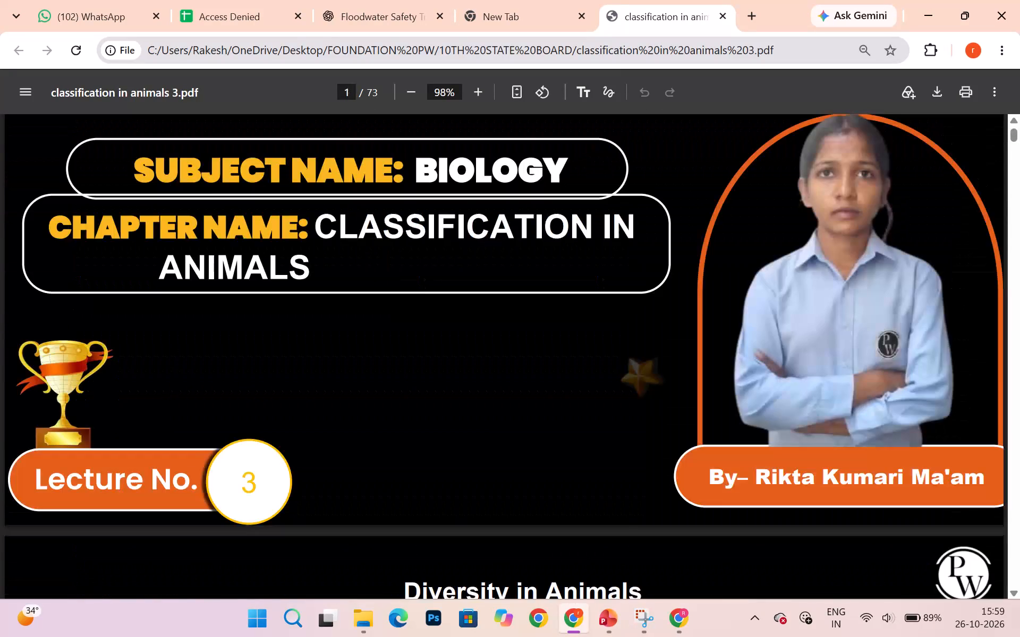
scroll(418, 349, "down", 2)
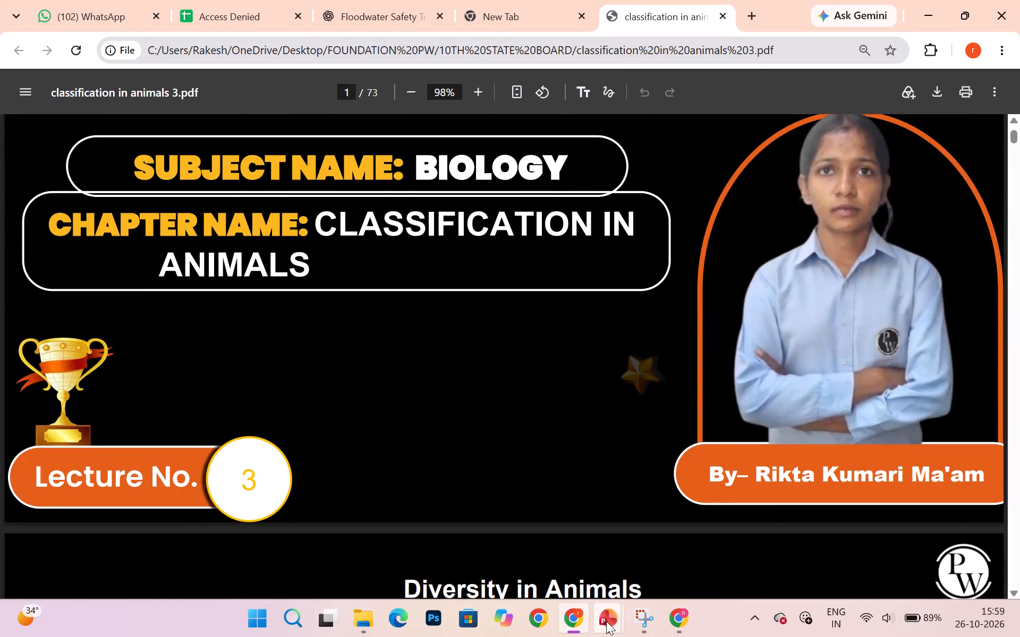
Switch to the classification in animals -1 presentation and correct the teacher's first name on the title slide by adding the missing lowercase i.
left_click(606, 621)
left_click(699, 541)
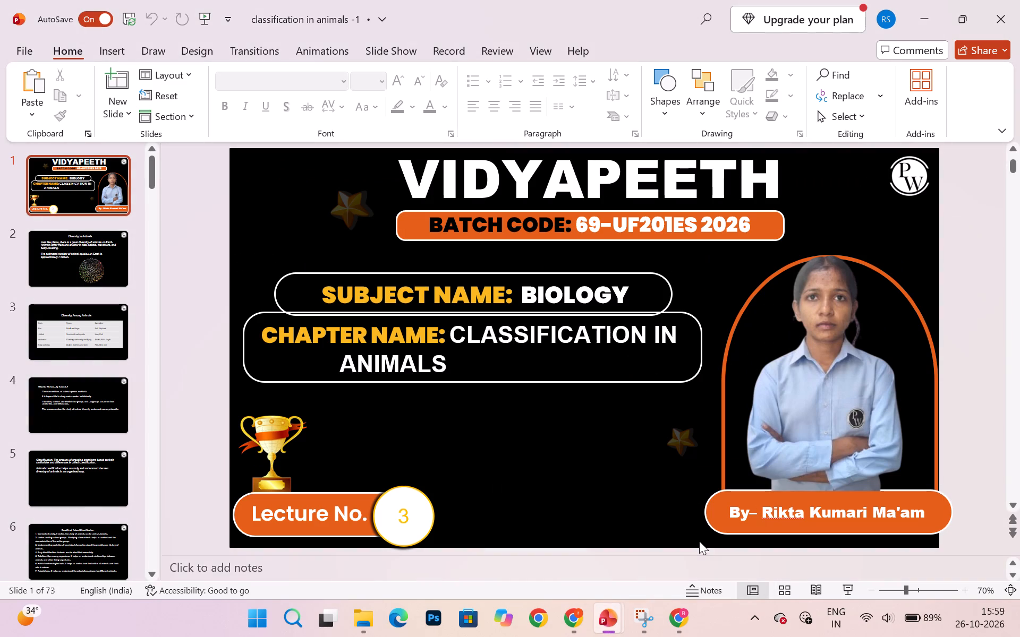
left_click(789, 513)
key("i")
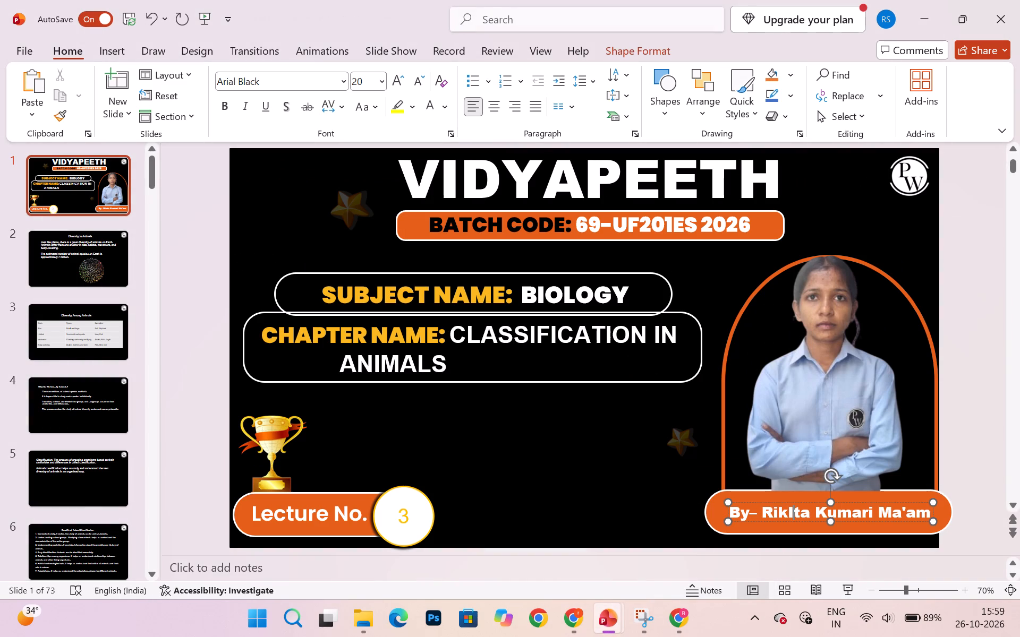
key("BackSpace")
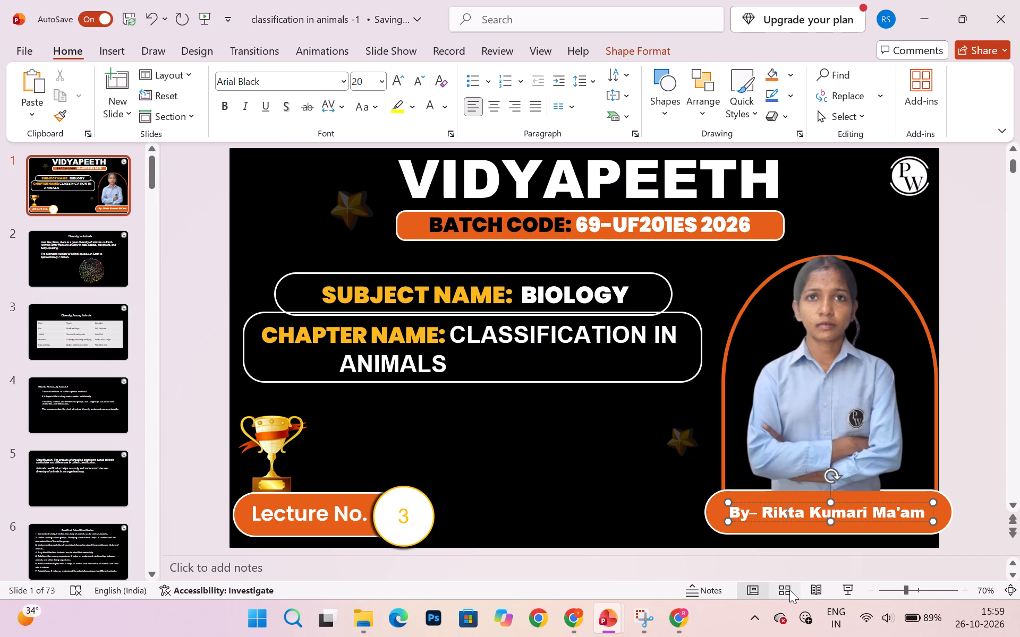
key("i")
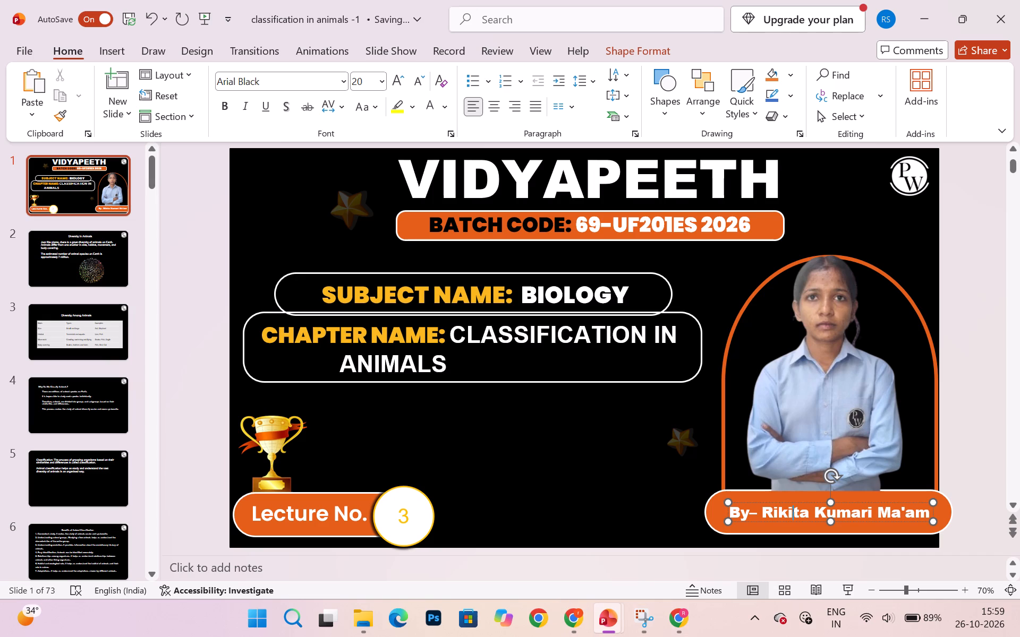
Set the lecture number on the title slide to 4.
left_click(403, 517)
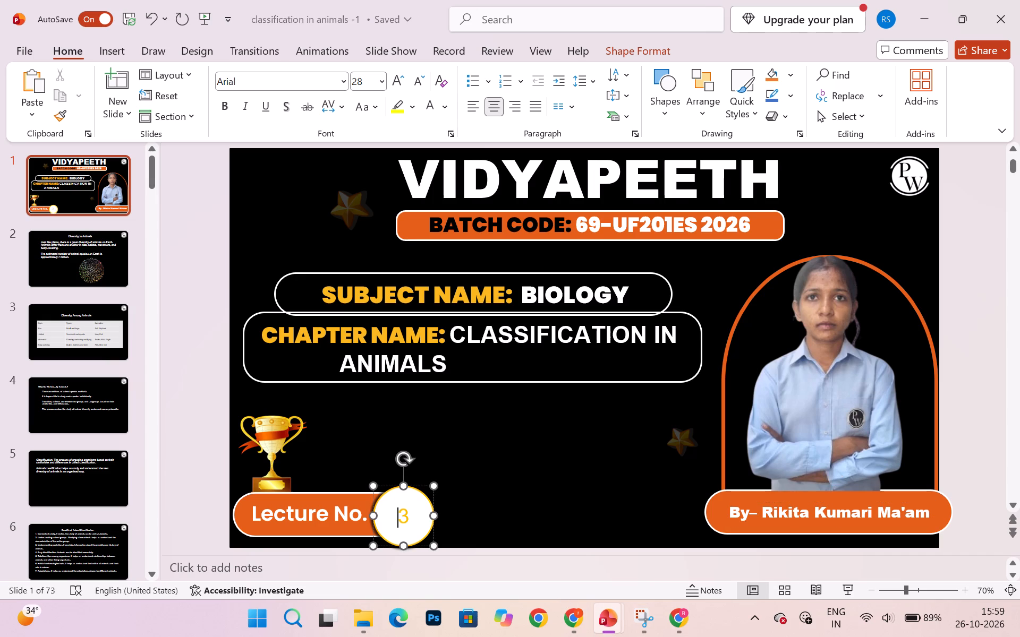
key("Right")
key("BackSpace")
key("4")
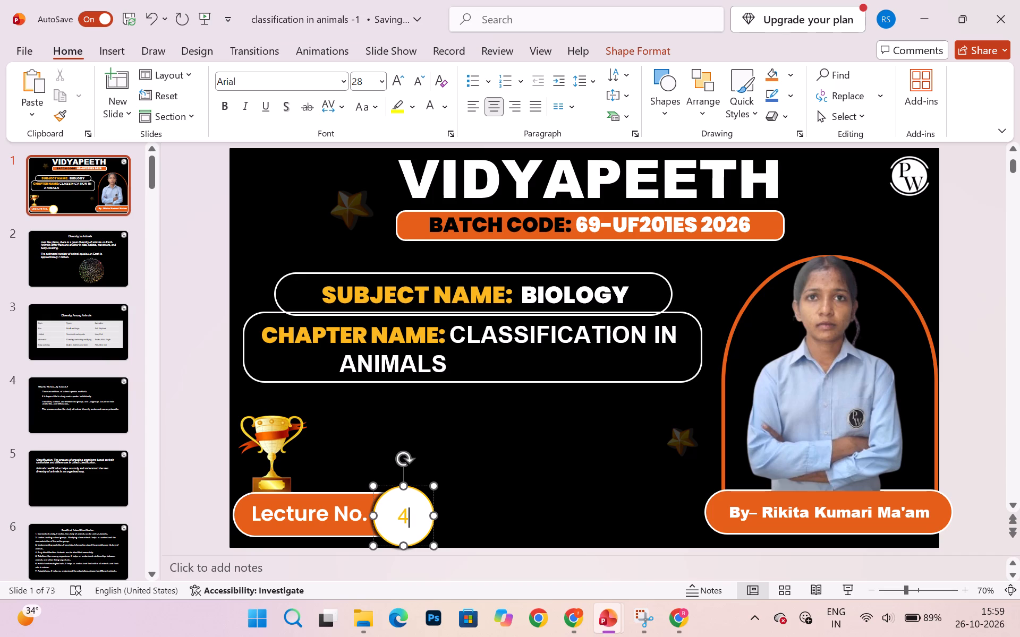
left_click(220, 102)
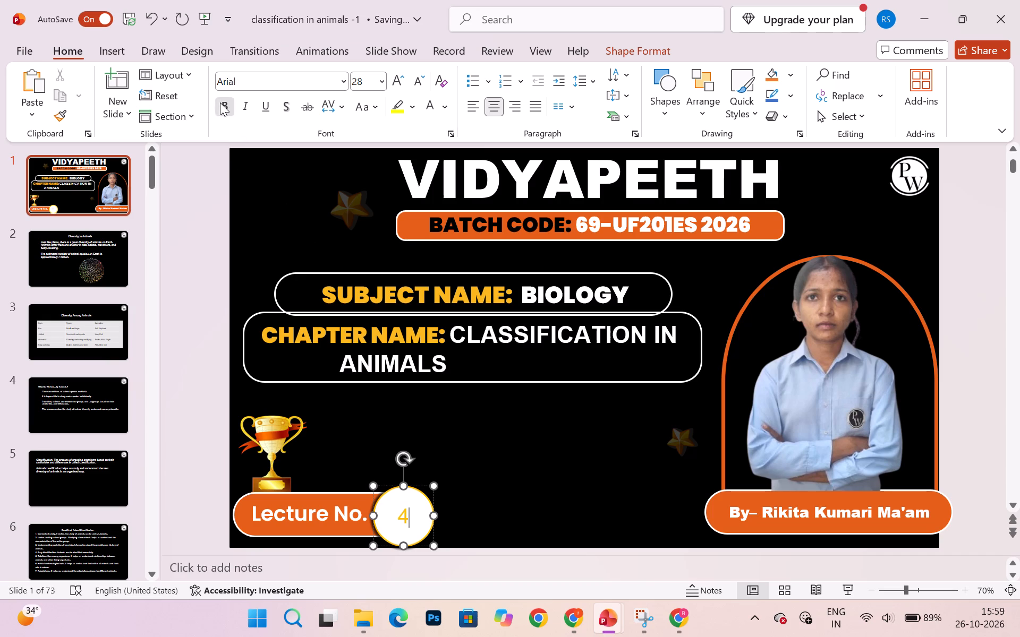
left_click(220, 102)
left_click(973, 243)
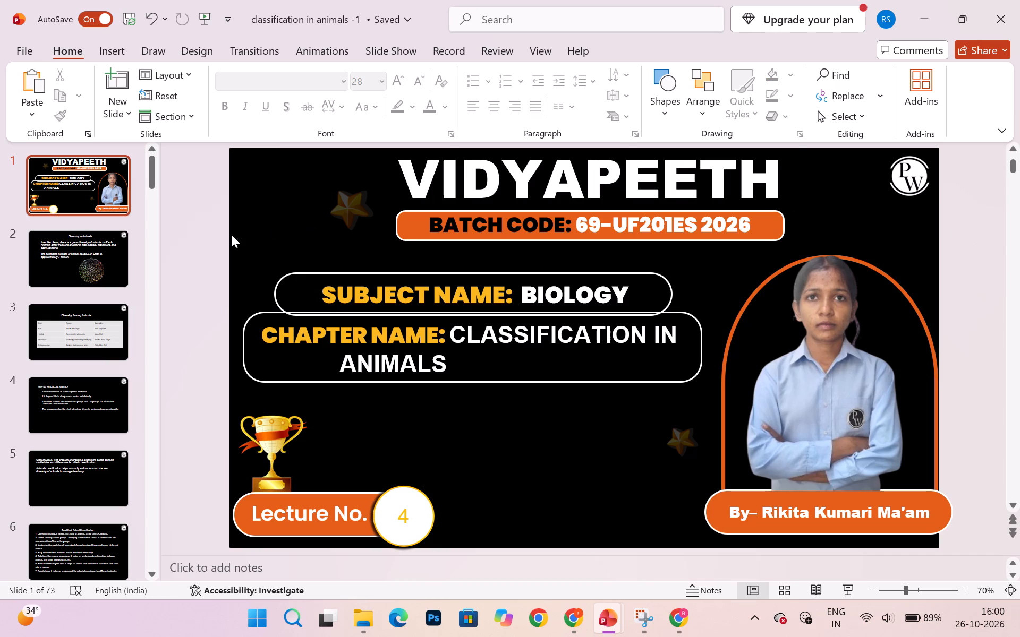
Look through the slides from the title slide to the Phylum Hemichordata slide, number 44.
key("Down")
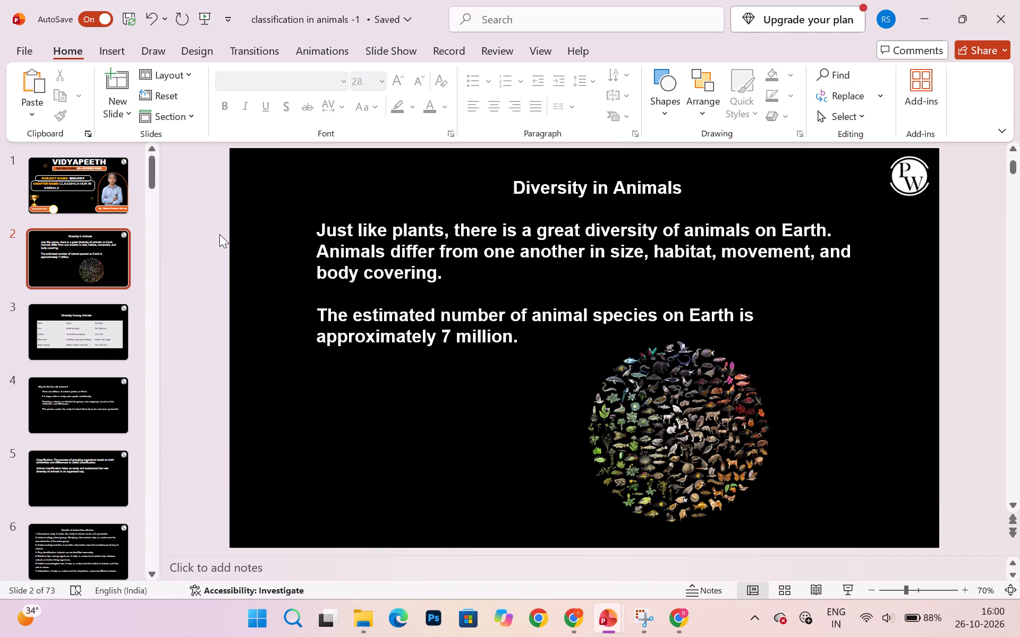
key("Down")
key("Down")
key("Down")
key("Down")
key("Down")
key("Down")
key("Down")
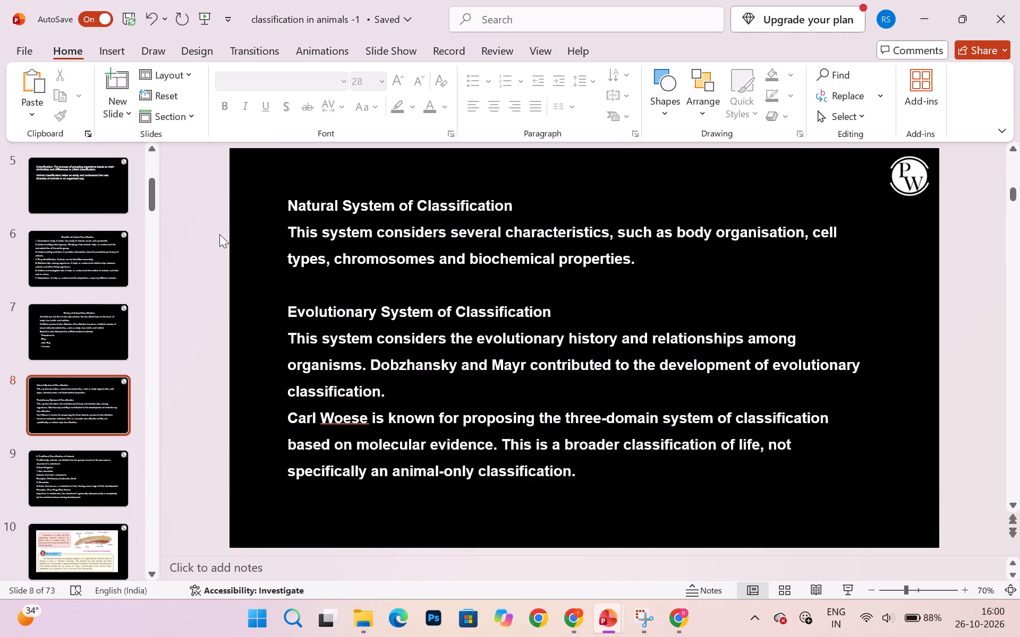
key("Down")
key("Down")
key("Down")
key("Down")
key("Down")
key("Down")
key("Down")
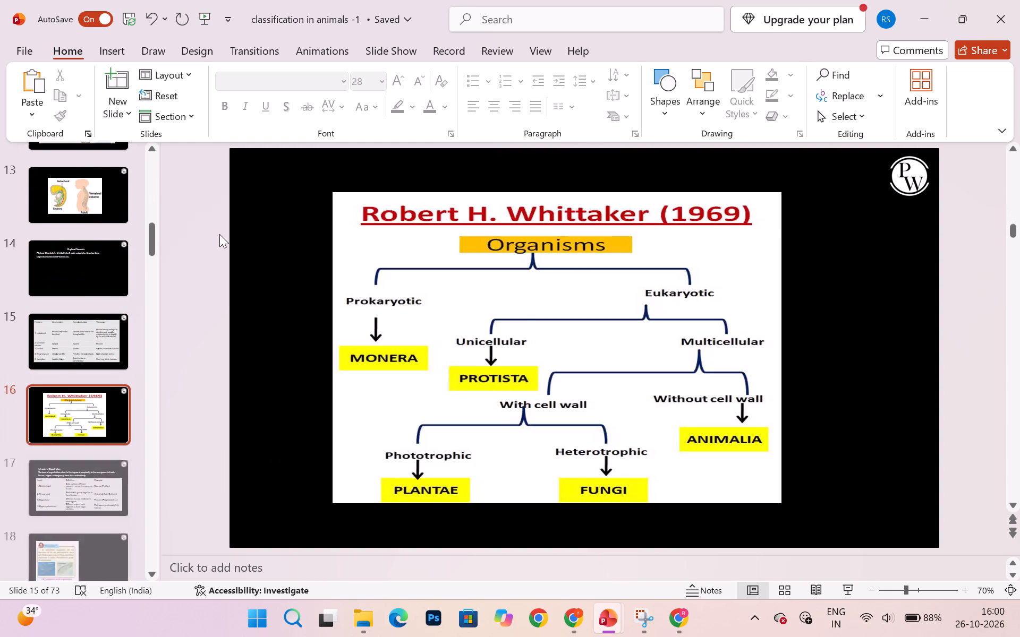
key("Down")
key("Down")
key("Down")
key("Down")
key("Down")
key("Down")
key("Down")
key("Down")
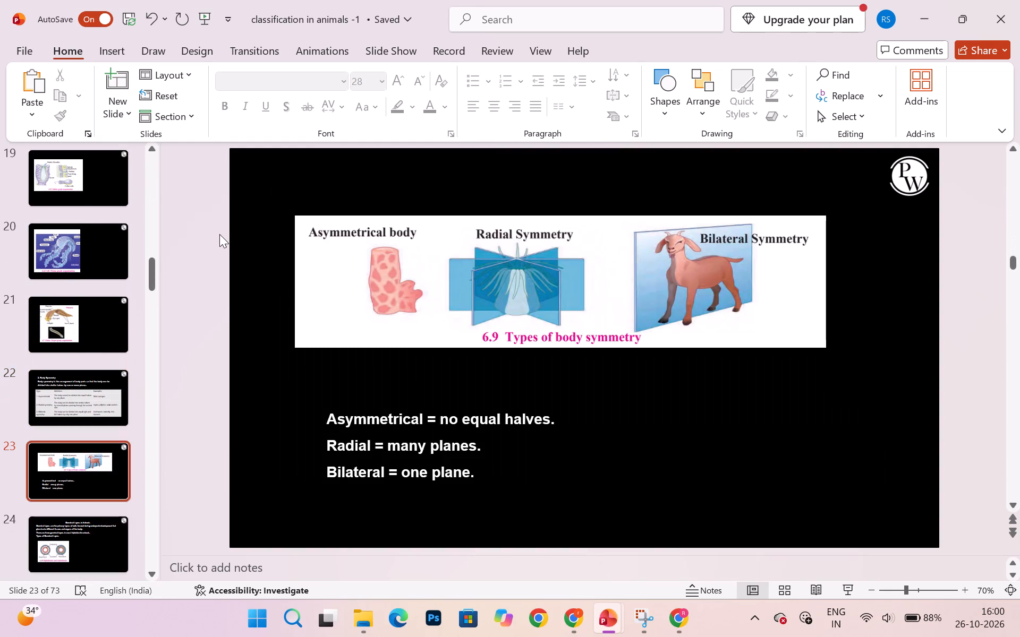
key("Down")
key("Down")
key("Down")
key("Down")
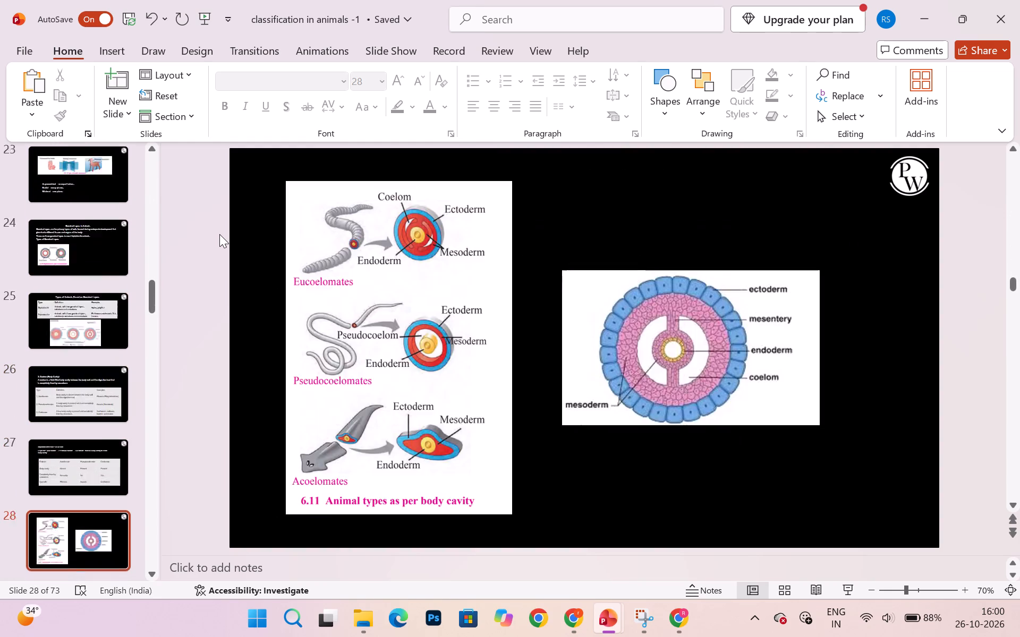
key("Down")
key("Down")
key("Down")
key("Down")
key("Down")
key("Down")
key("Down")
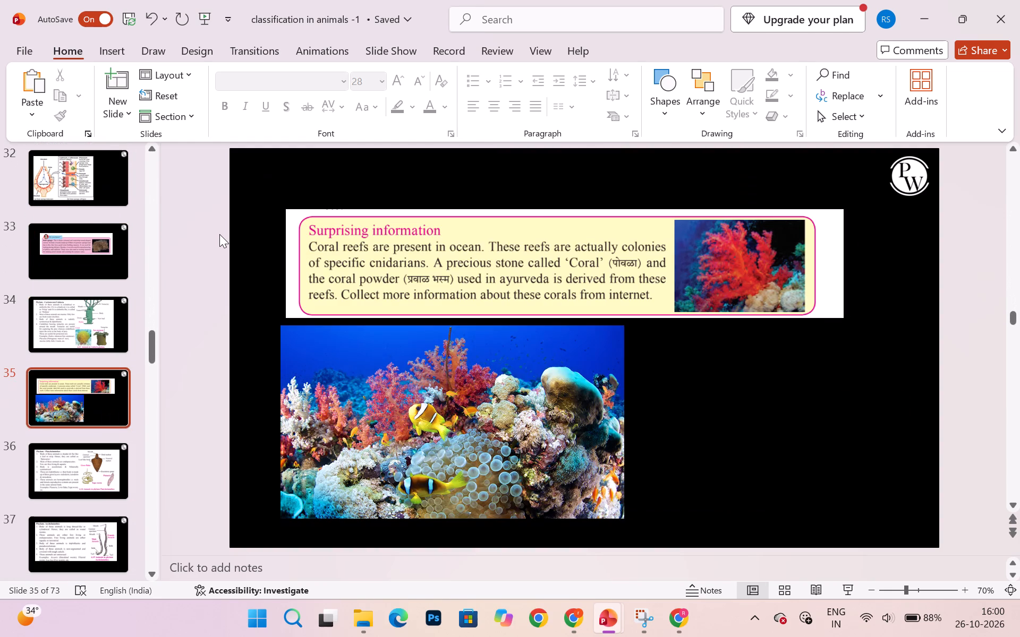
key("Down")
key("Down")
key("Down")
key("Down")
key("Down")
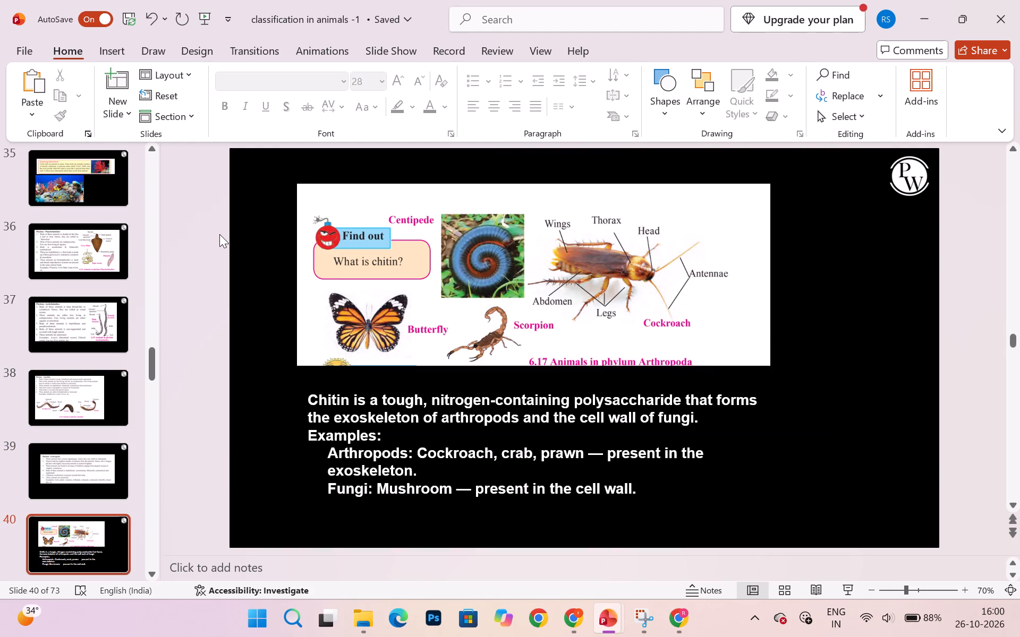
key("Down")
key("Down")
key("Down")
key("Down")
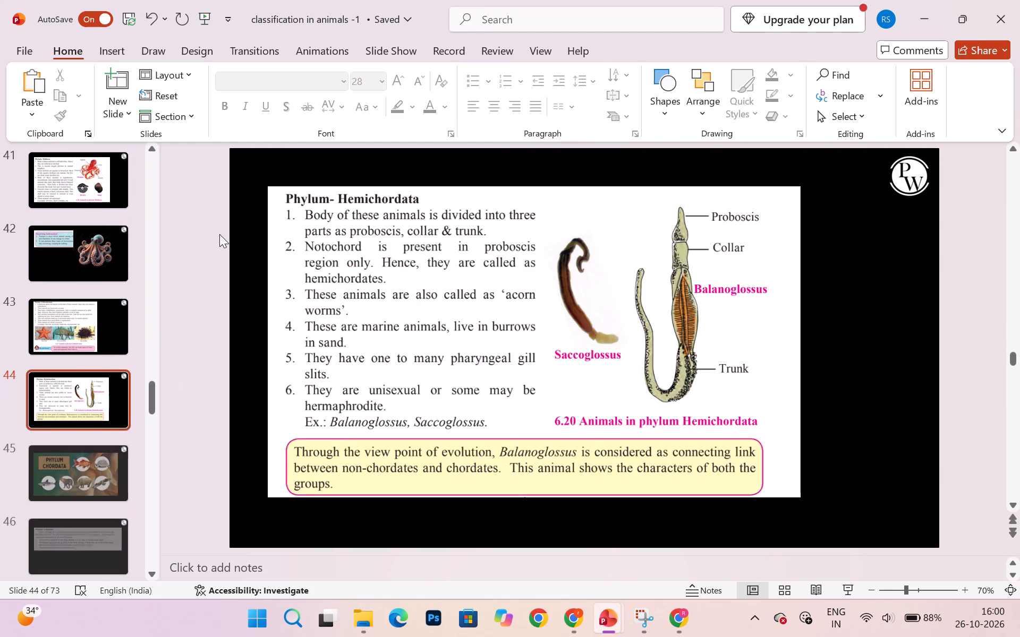
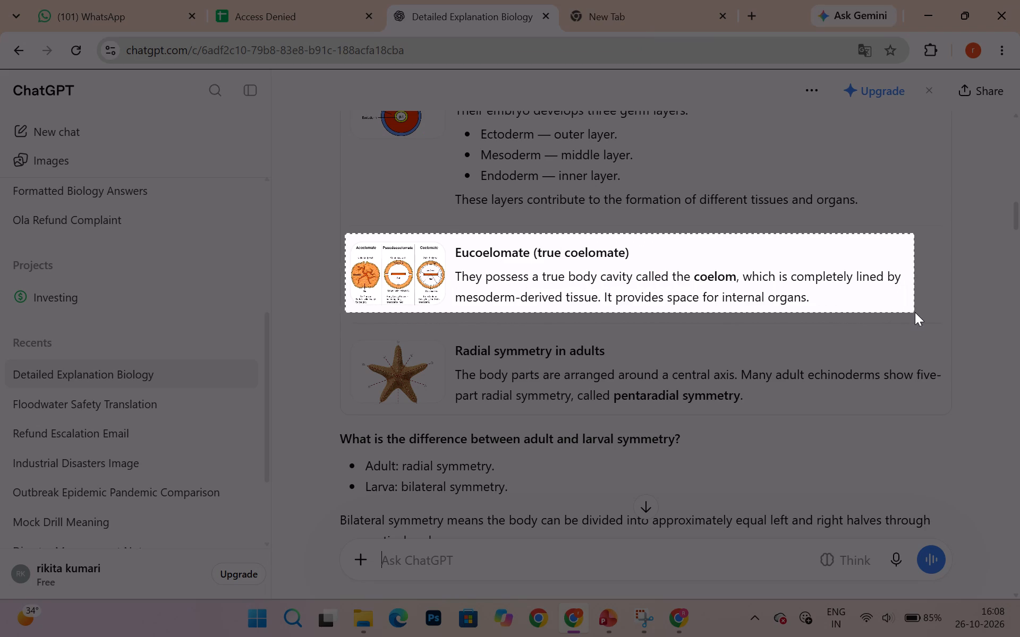
left_click_drag(915, 312, 914, 322)
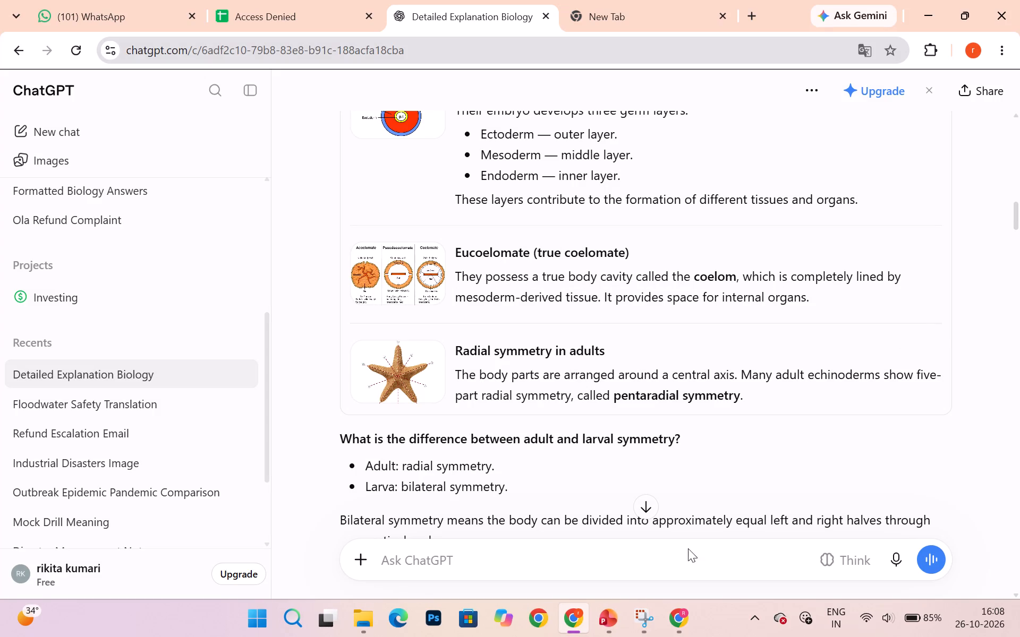
left_click(836, 389)
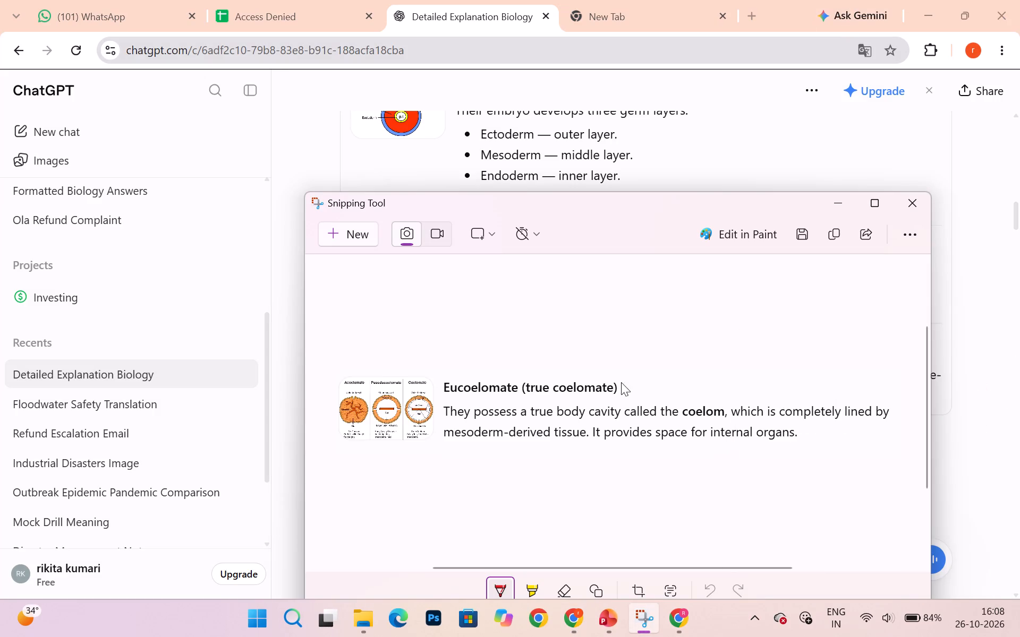
right_click(609, 382)
left_click(644, 424)
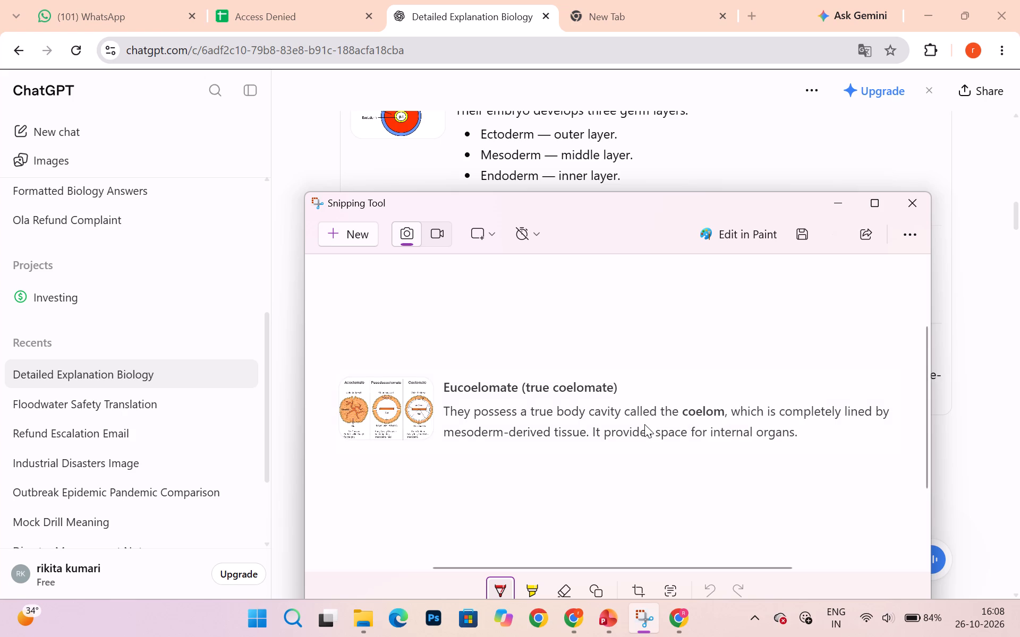
left_click(911, 203)
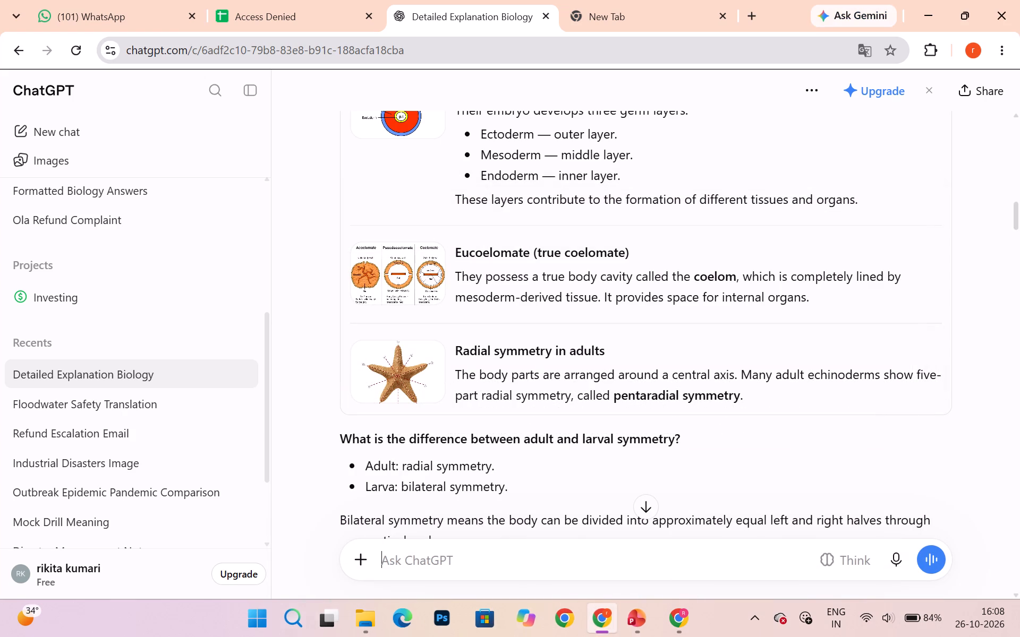
Paste the Eucoelomate snip onto slide 44 of classification in animals -1 and place it below the Triploblastic picture, aligned to its left edge.
left_click(641, 619)
left_click(717, 549)
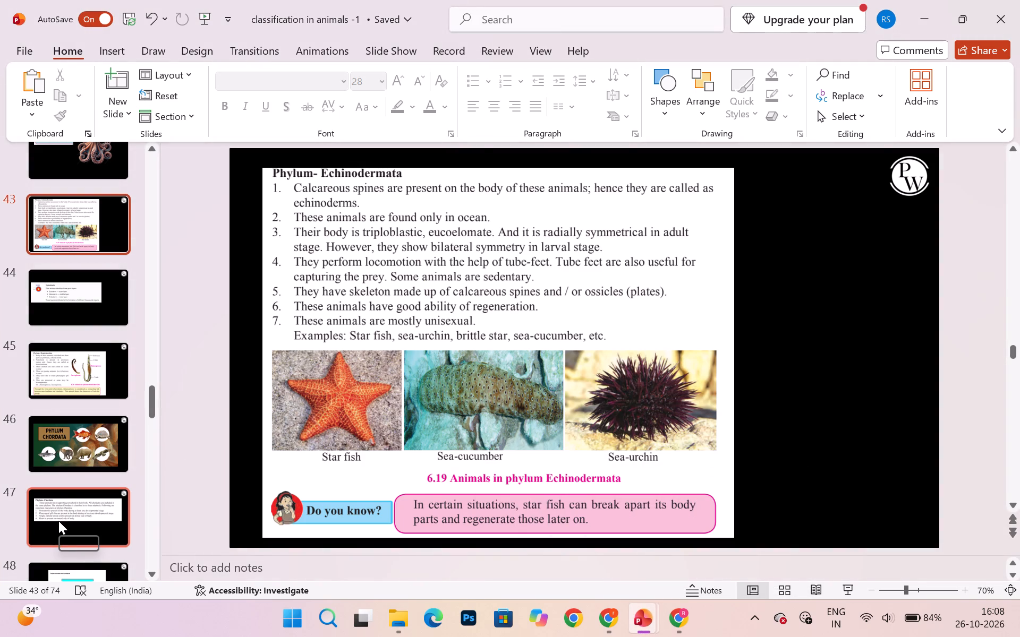
left_click(82, 287)
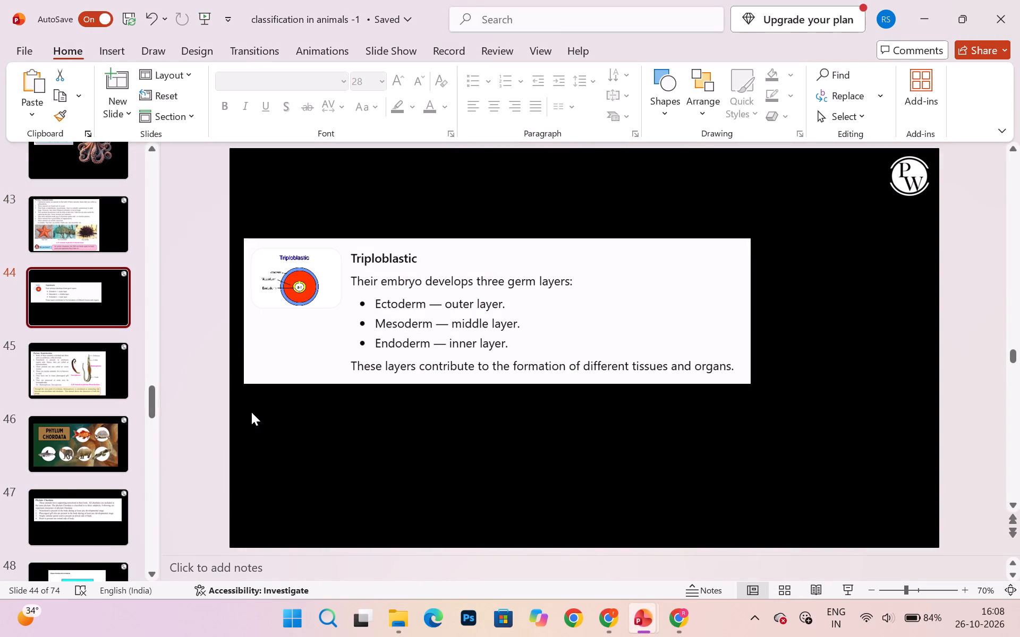
left_click(251, 412)
key("ctrl+v")
scroll(402, 352, "right", 1)
left_click_drag(498, 324, 487, 332)
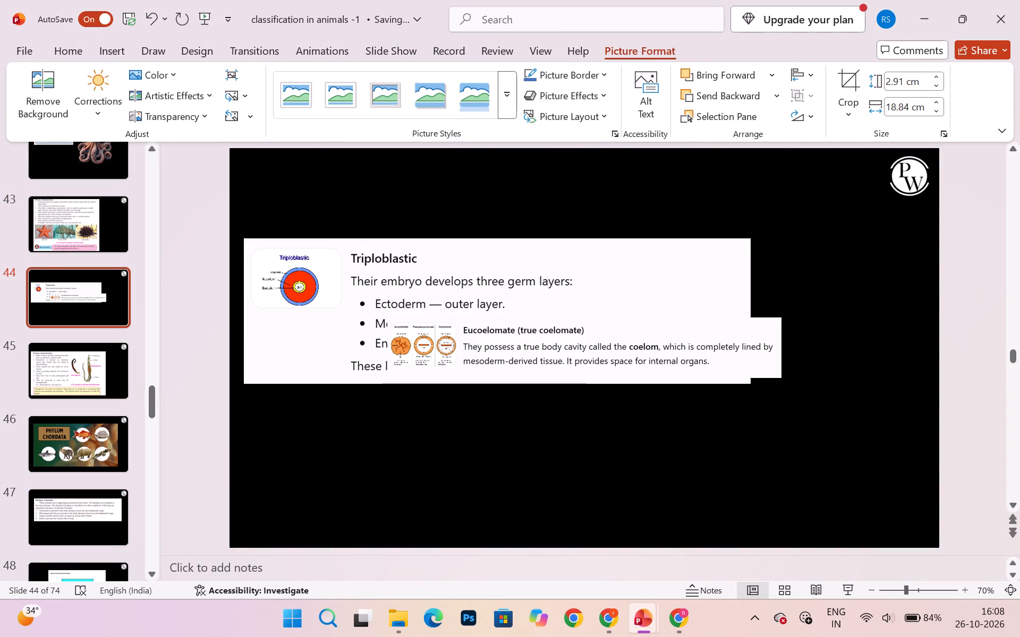
left_click_drag(487, 332, 358, 402)
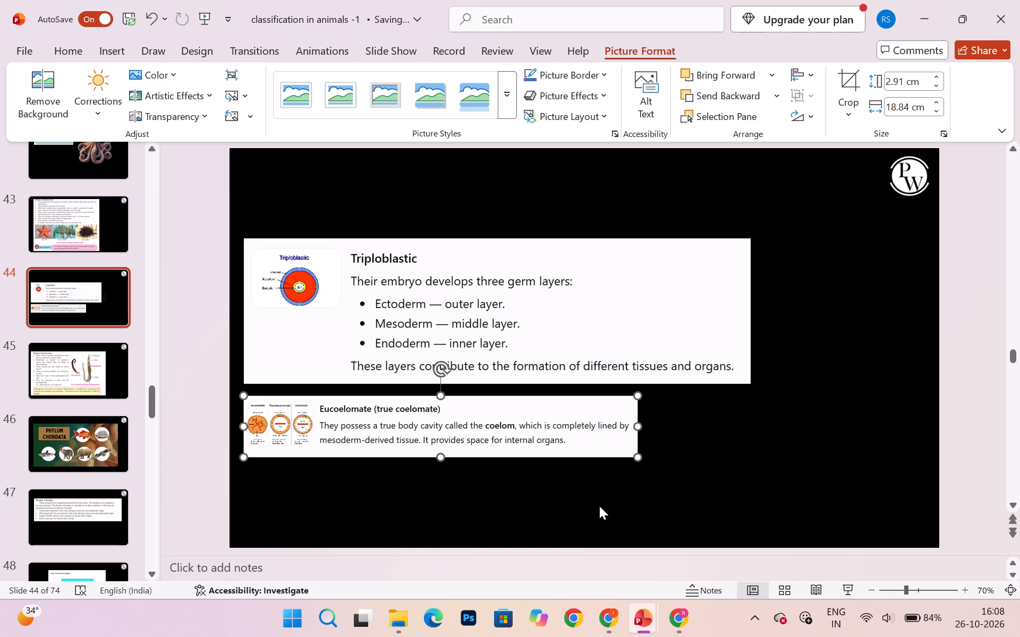
Enlarge the Eucoelomate picture on slide 44 to about 4.31 × 27.88 cm.
left_click_drag(636, 460, 719, 473)
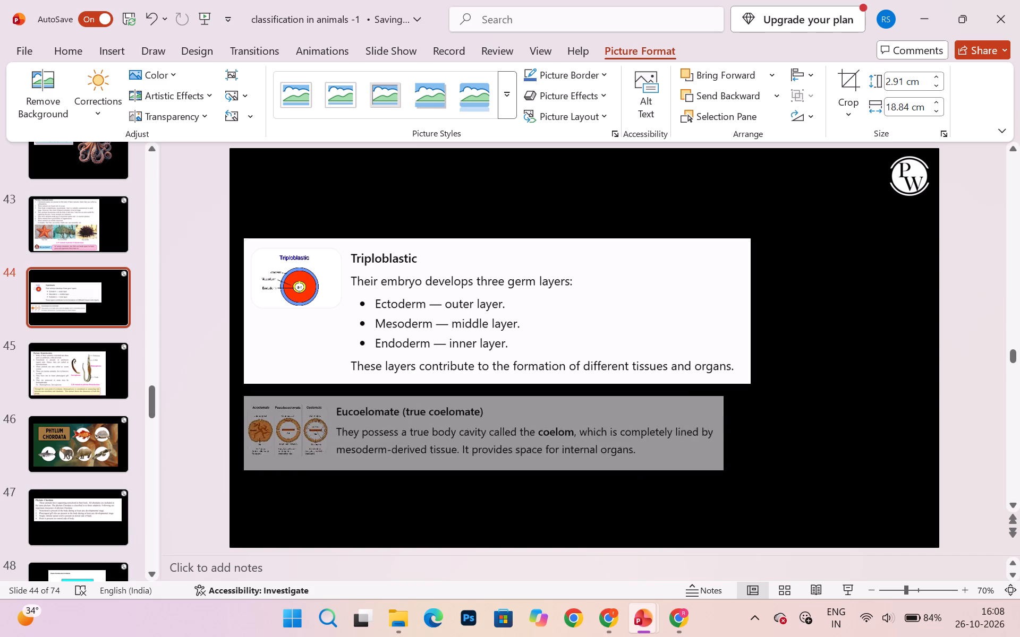
left_click_drag(719, 473, 737, 486)
left_click(713, 505)
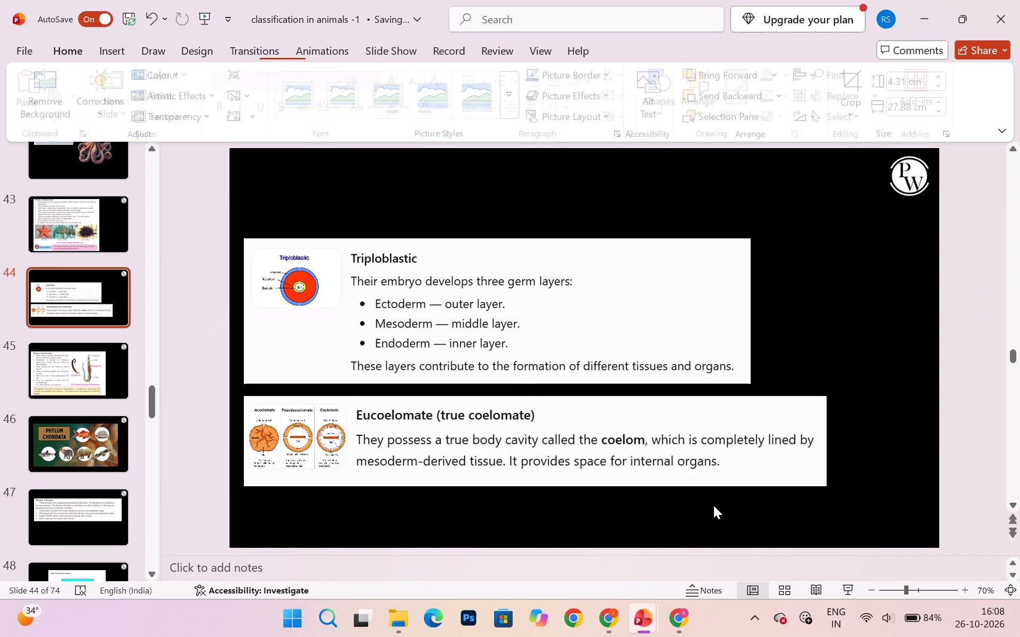
Switch to the ChatGPT answer in Chrome, capture the Radial symmetry in adults block with its starfish picture, and copy the snip.
left_click(615, 617)
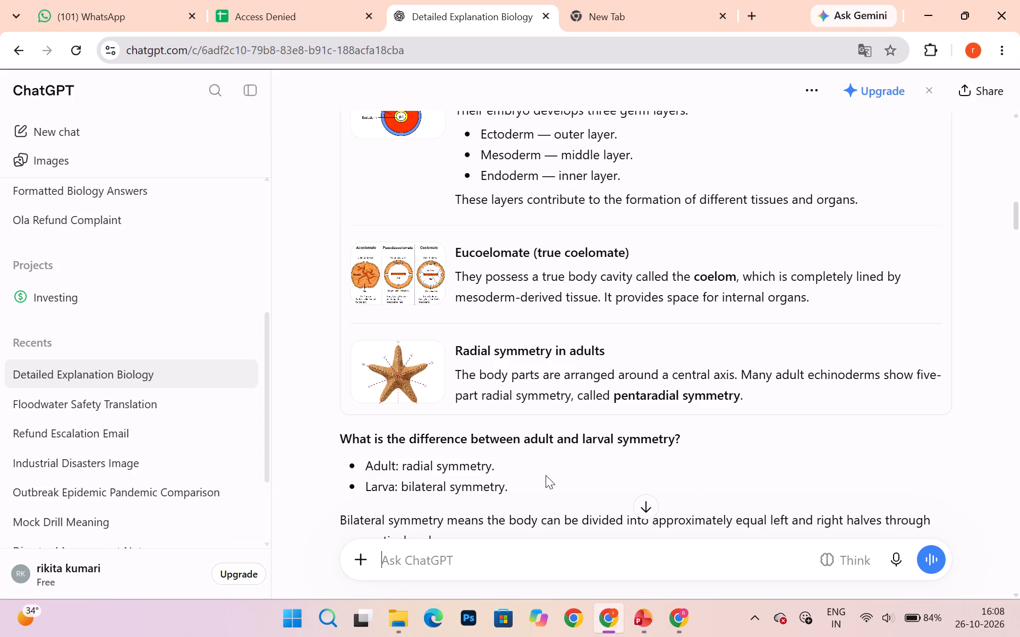
scroll(546, 475, "down", 1)
key("Print")
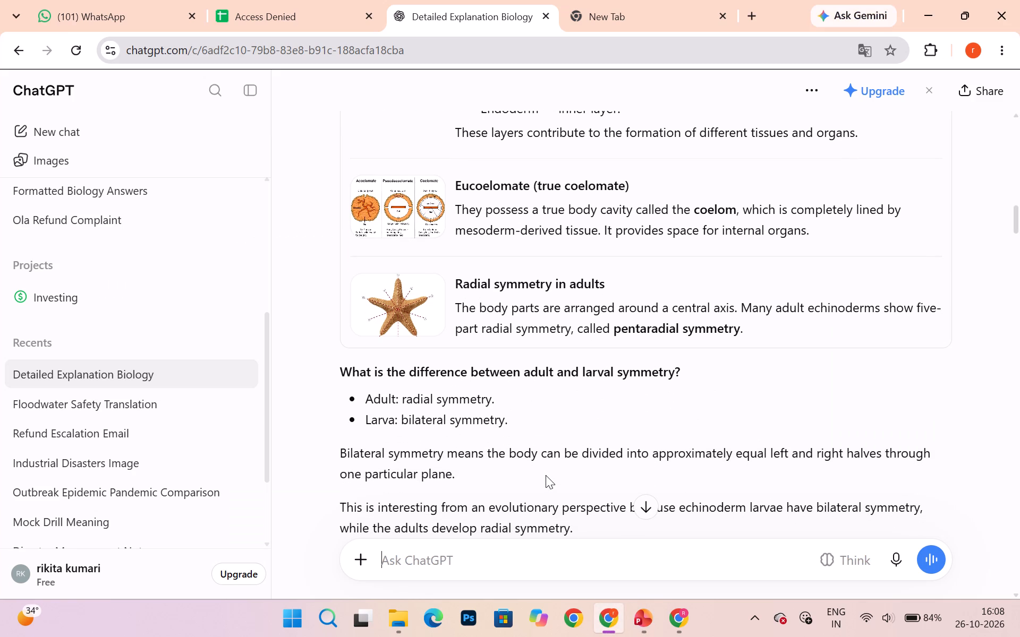
left_click_drag(344, 270, 954, 352)
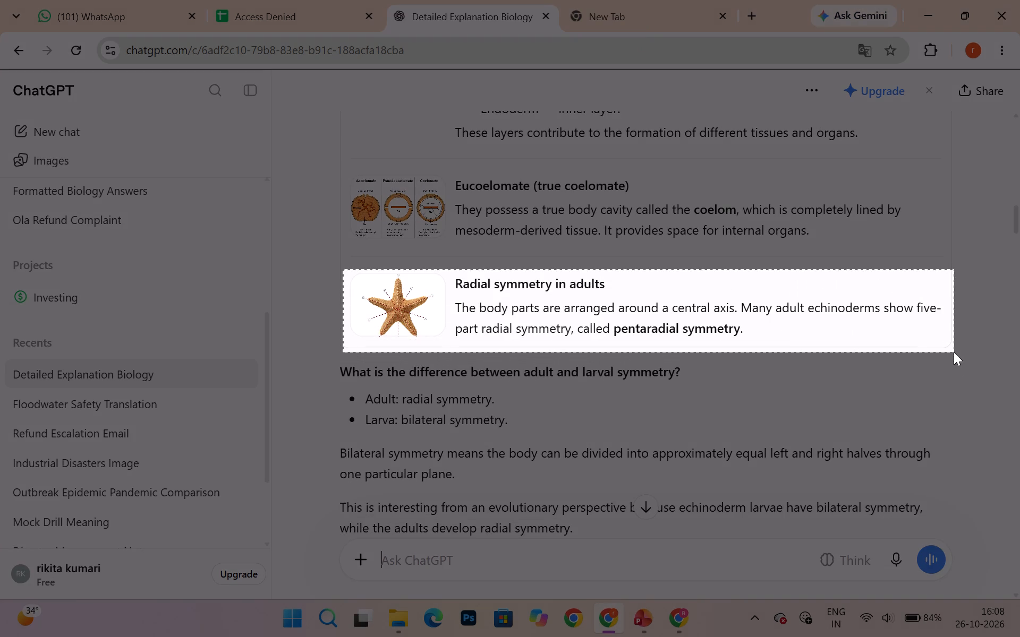
left_click_drag(954, 352, 960, 347)
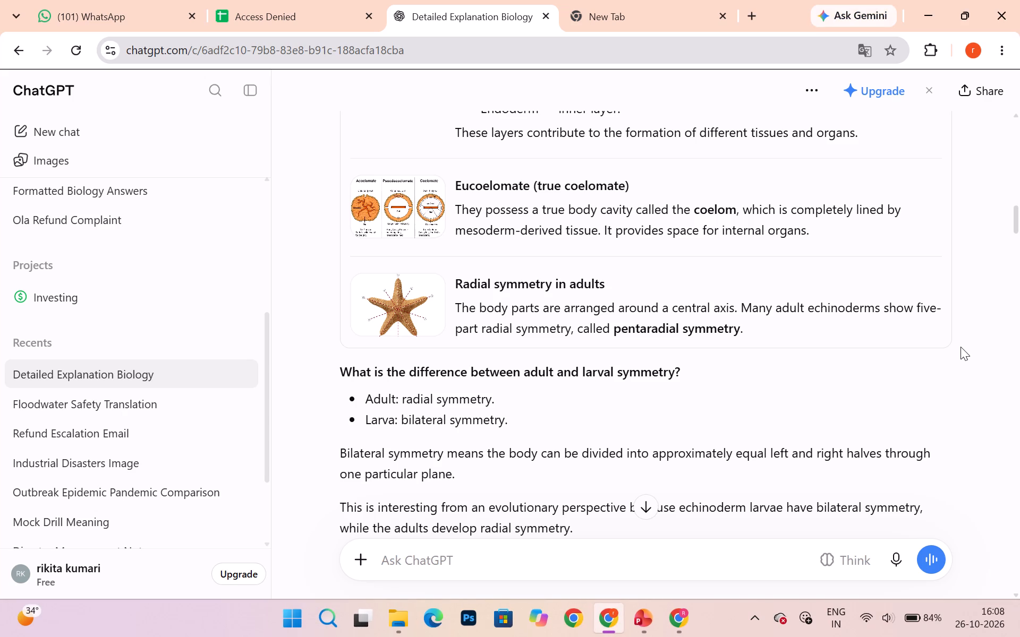
left_click(844, 394)
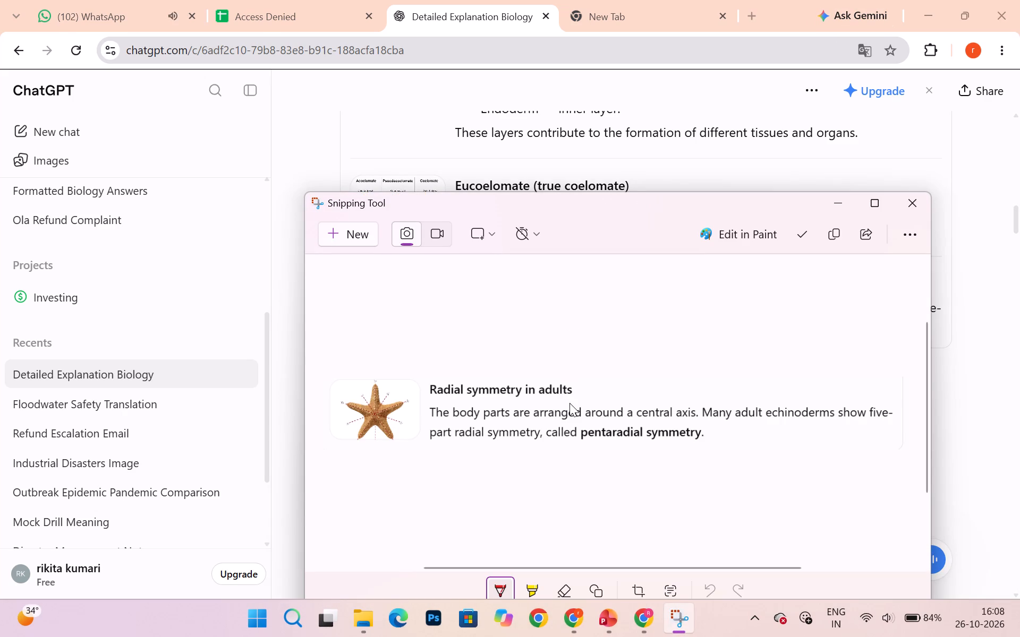
right_click(569, 403)
left_click(606, 441)
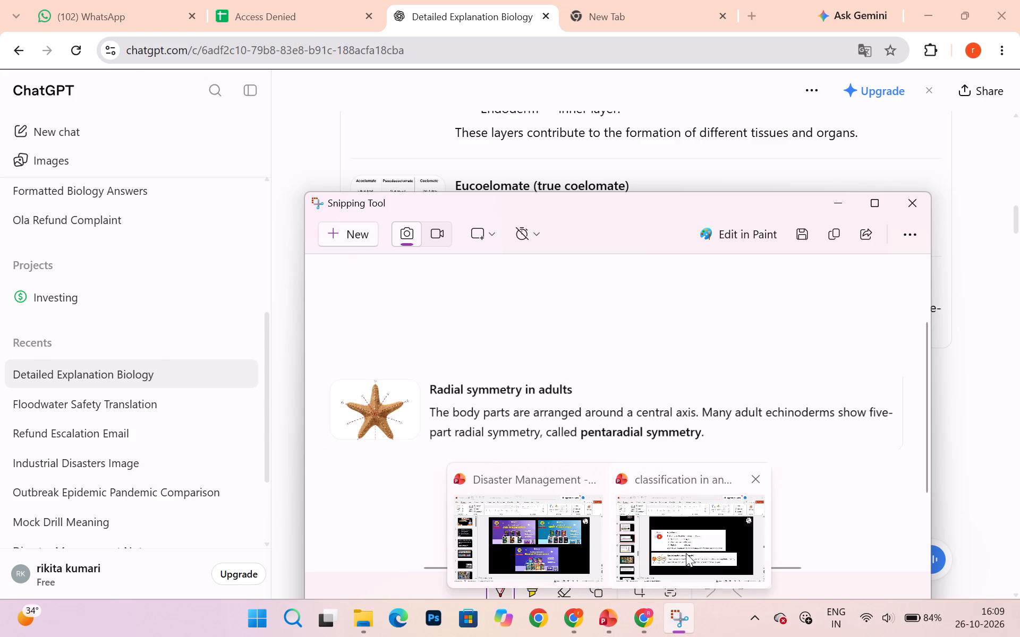
In the classification in animals -1 presentation, add a new slide after slide 44 and paste the Radial symmetry in adults snip onto it.
left_click(686, 553)
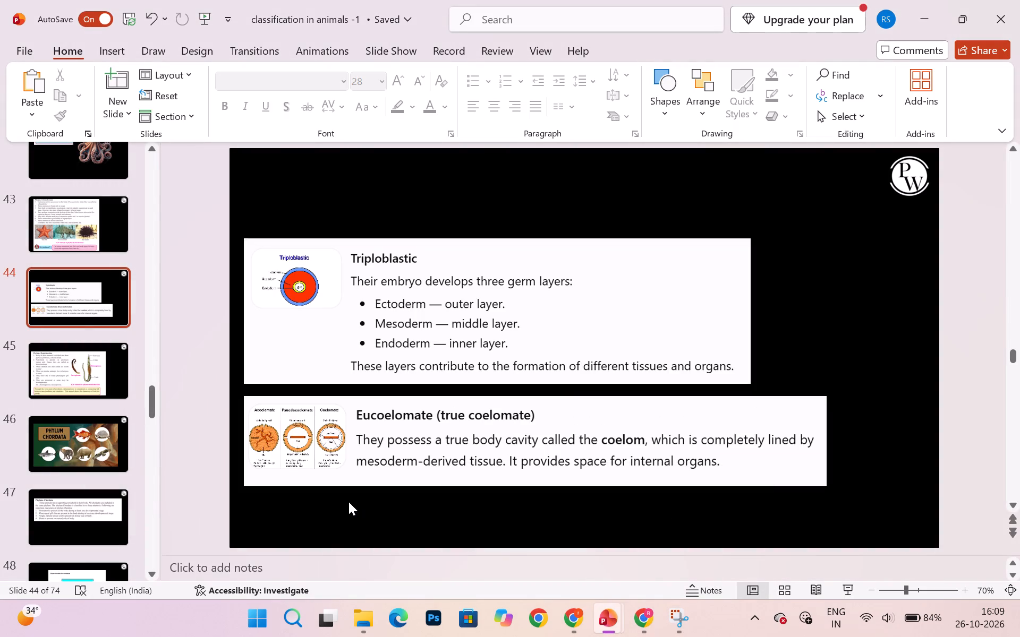
left_click(348, 502)
left_click(119, 87)
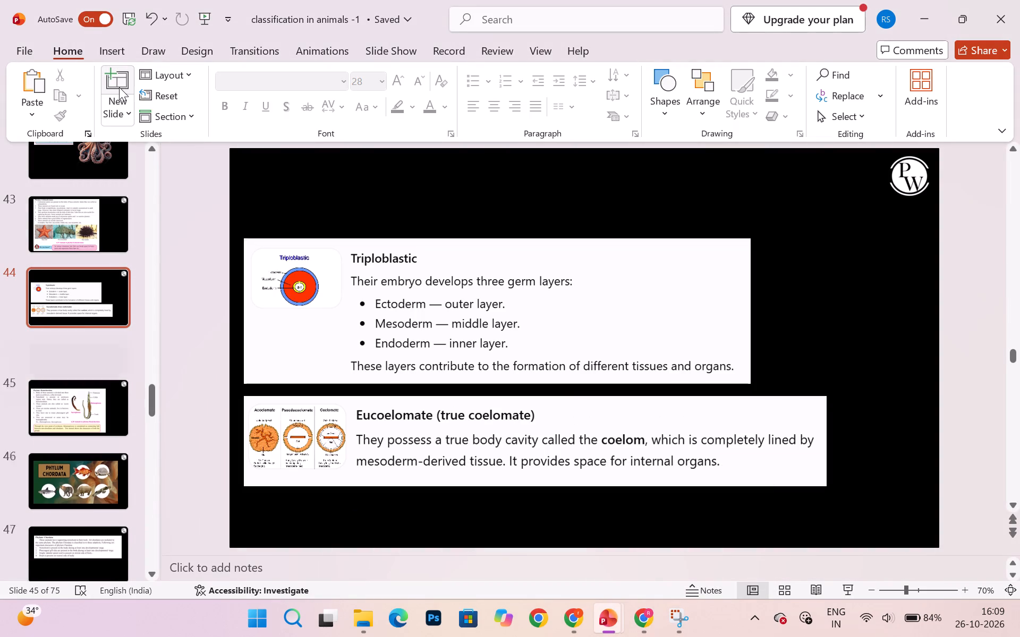
key("ctrl+v")
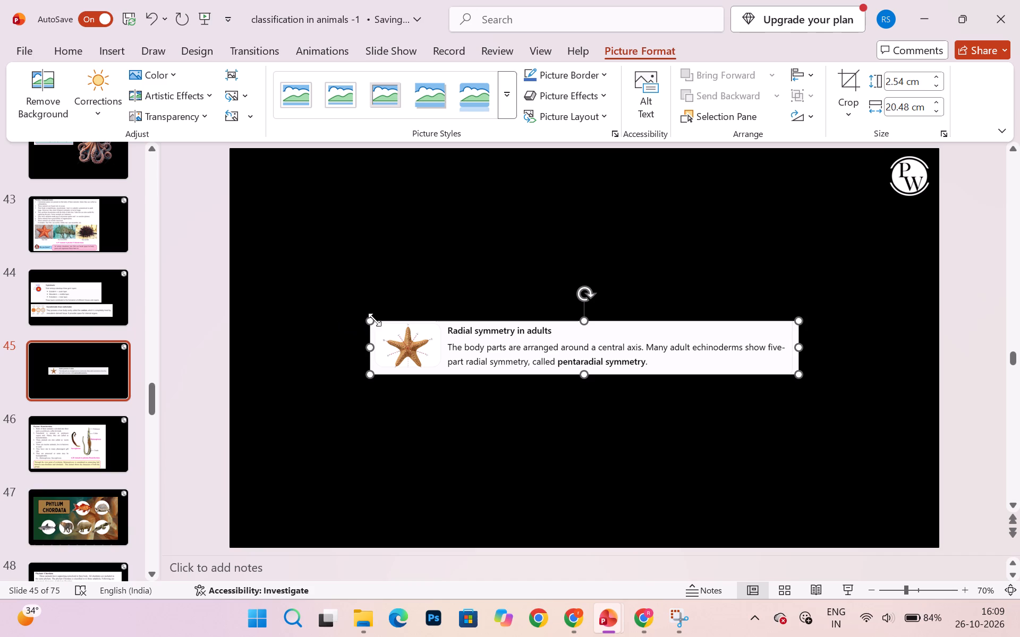
Enlarge the Radial symmetry picture on slide 45 to nearly the slide's full width, placing it slightly above the middle within the slide edges.
left_click_drag(372, 320, 357, 304)
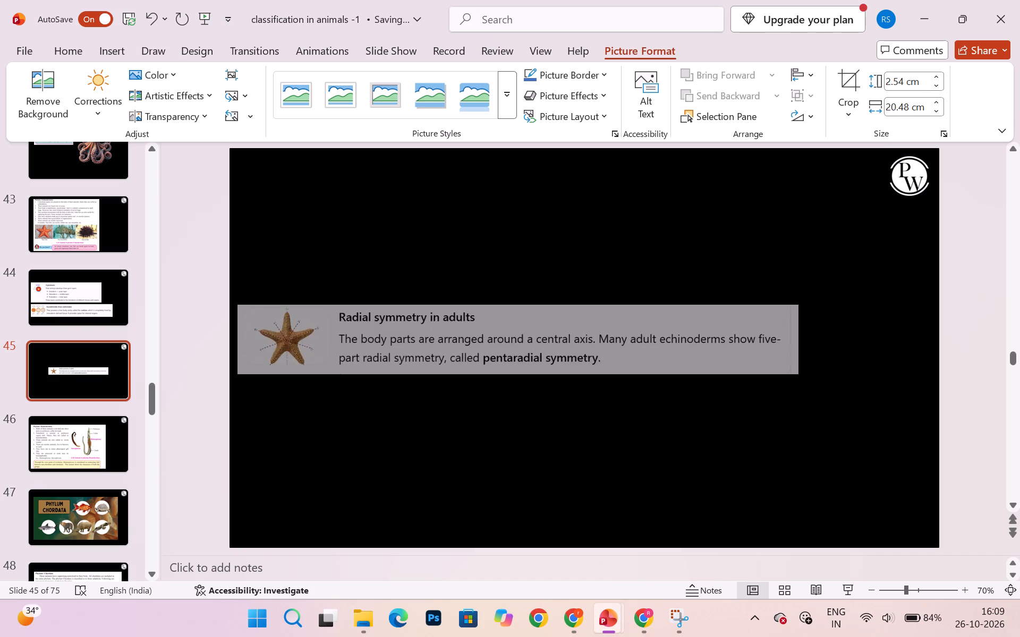
left_click_drag(357, 304, 403, 305)
left_click_drag(418, 322, 418, 318)
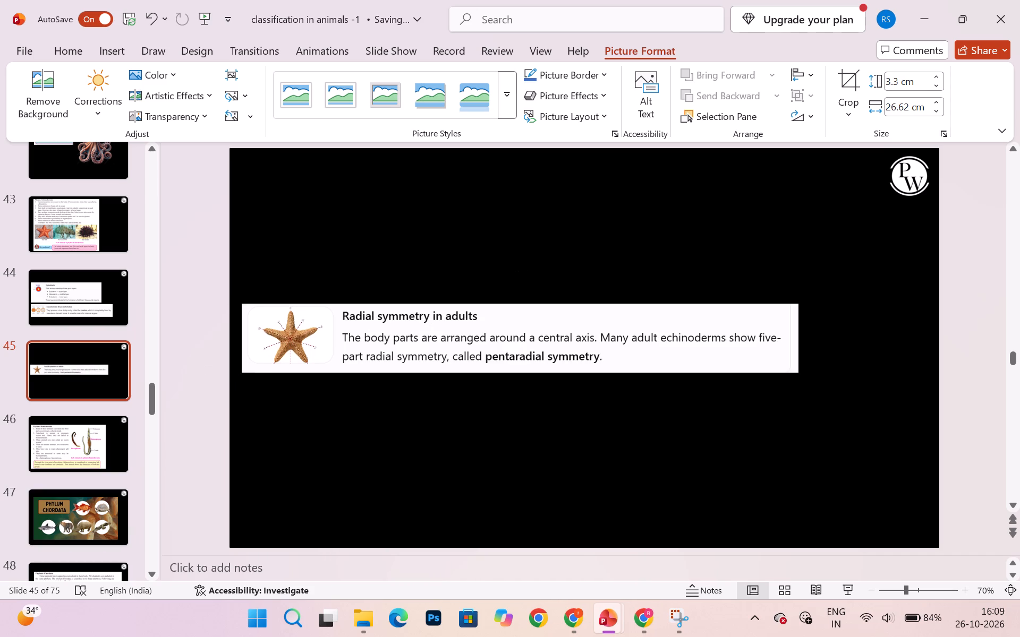
left_click_drag(418, 318, 416, 277)
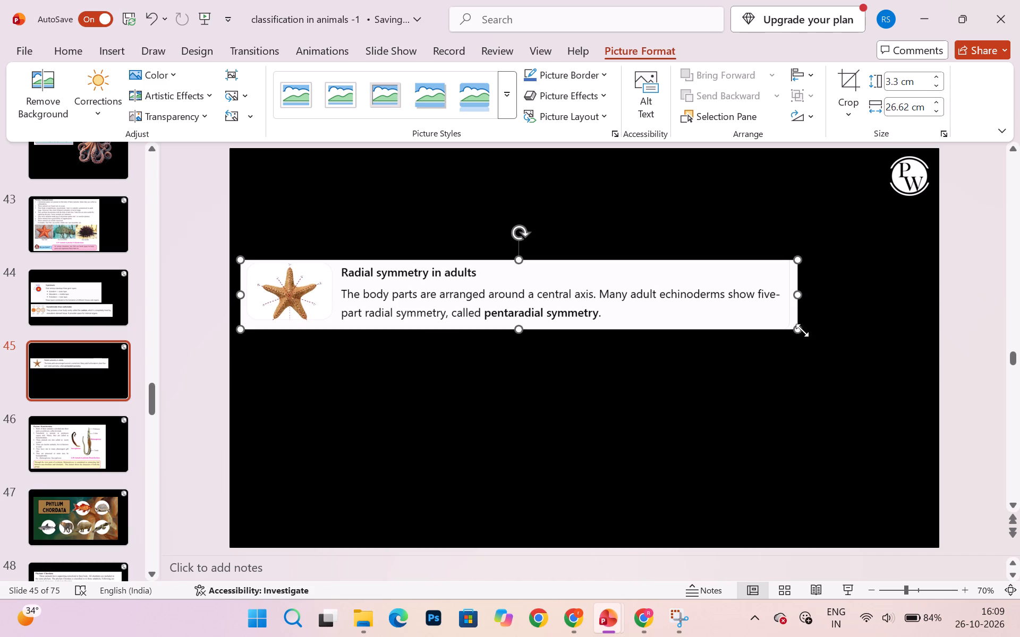
left_click_drag(796, 328, 851, 336)
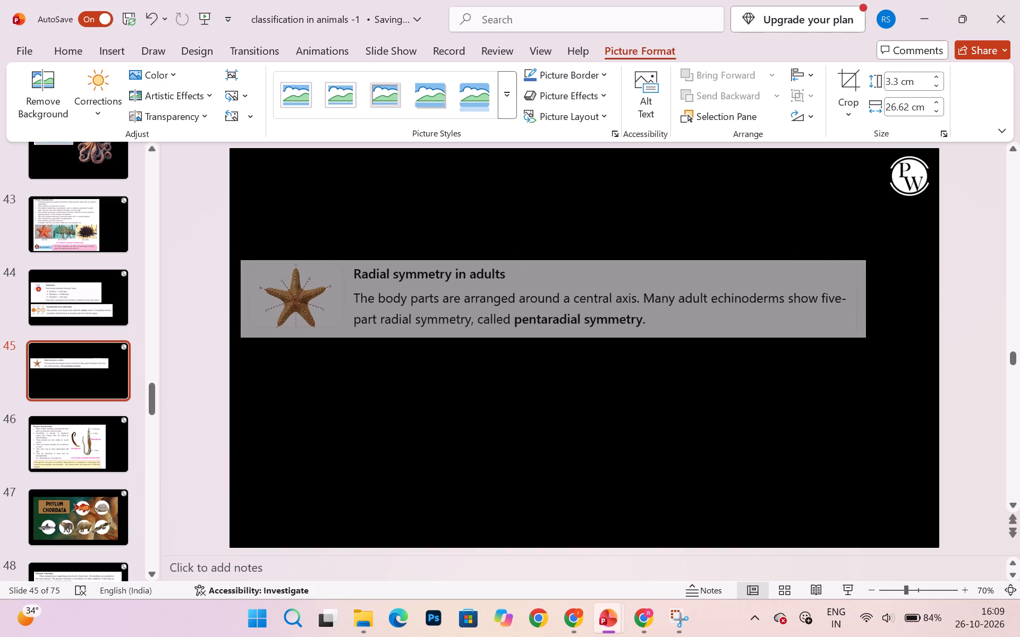
left_click_drag(851, 336, 879, 345)
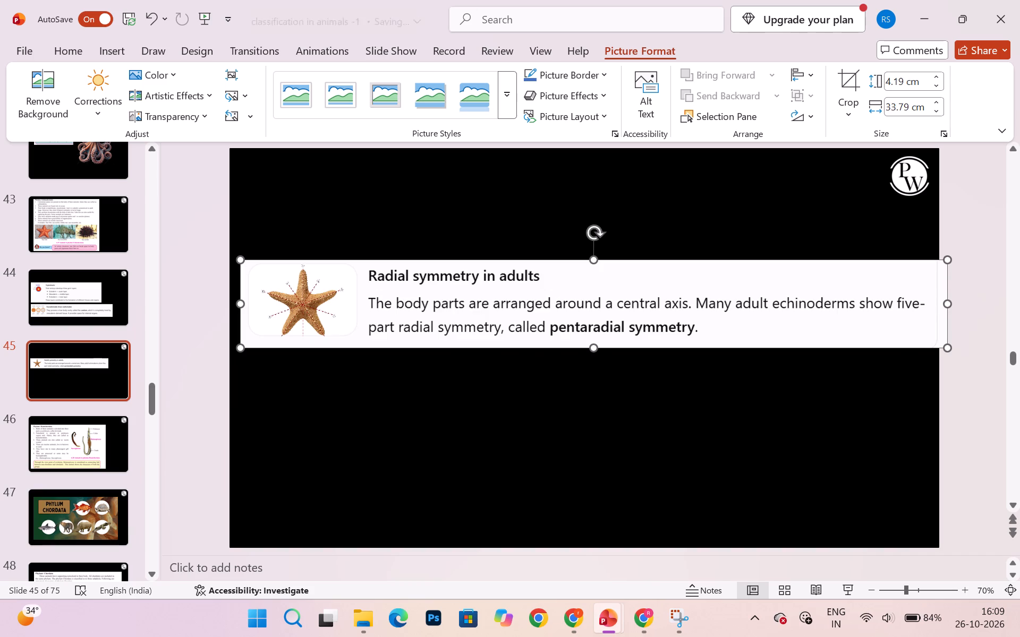
left_click(811, 372)
left_click(635, 300)
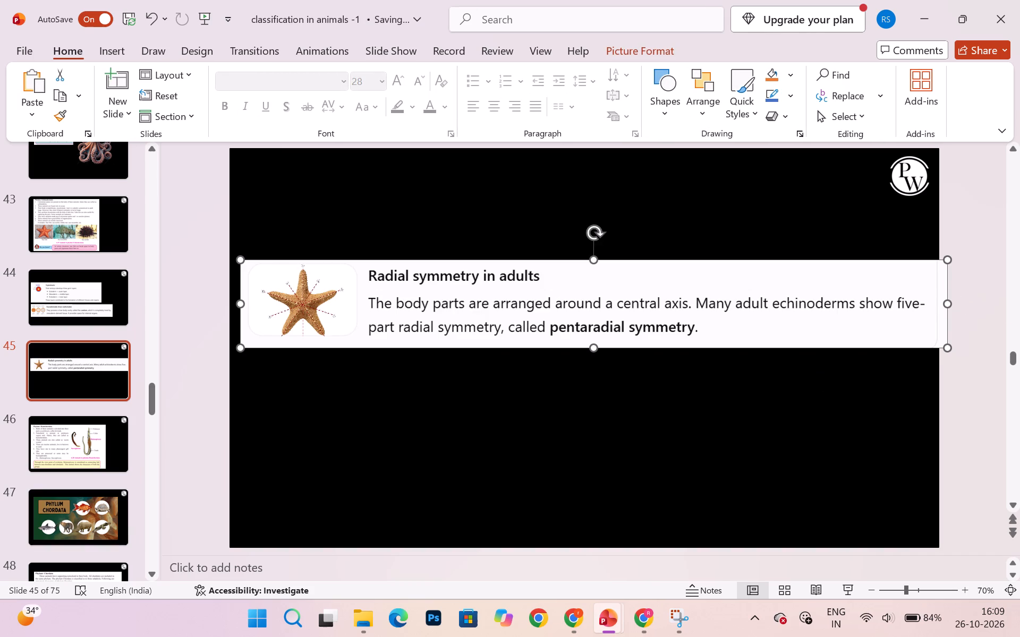
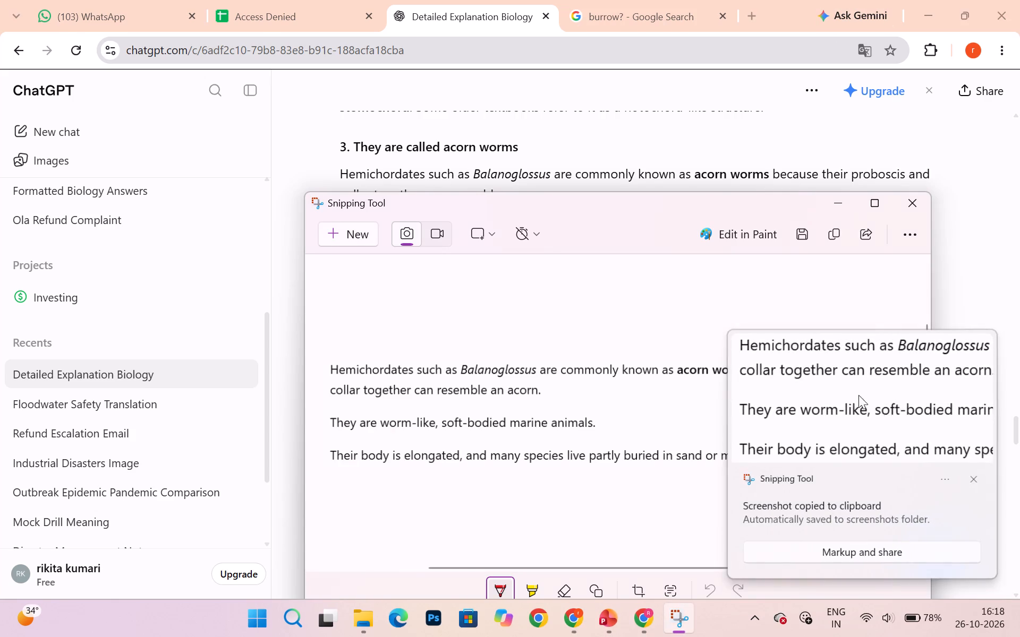
right_click(604, 374)
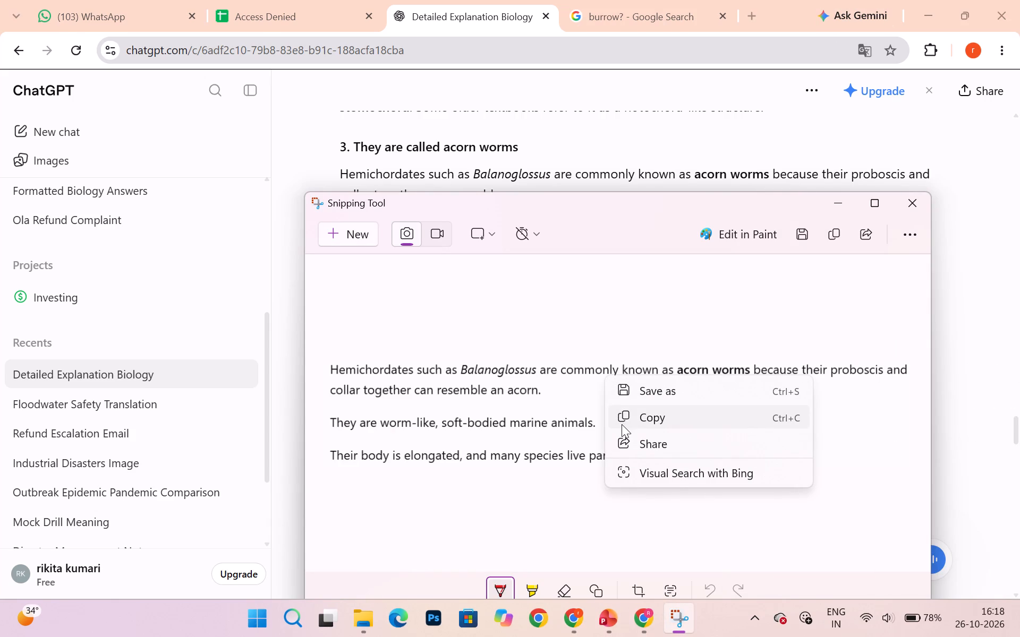
left_click(621, 414)
Switch to PowerPoint, add a new slide after the proboscis, collar and trunk slide 48, and paste the acorn worm snip onto it.
left_click(607, 621)
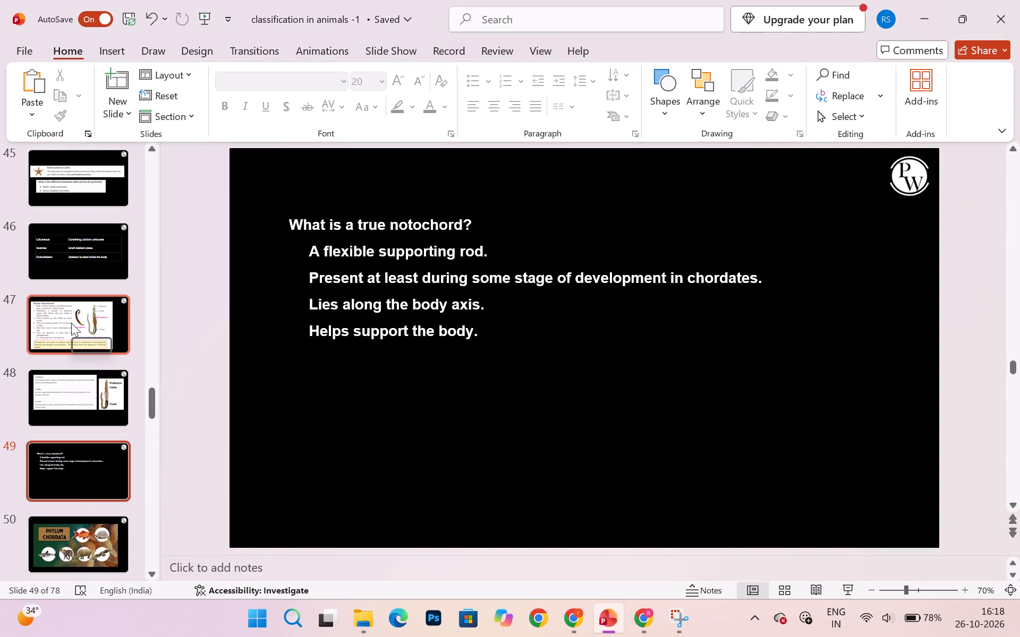
left_click(71, 323)
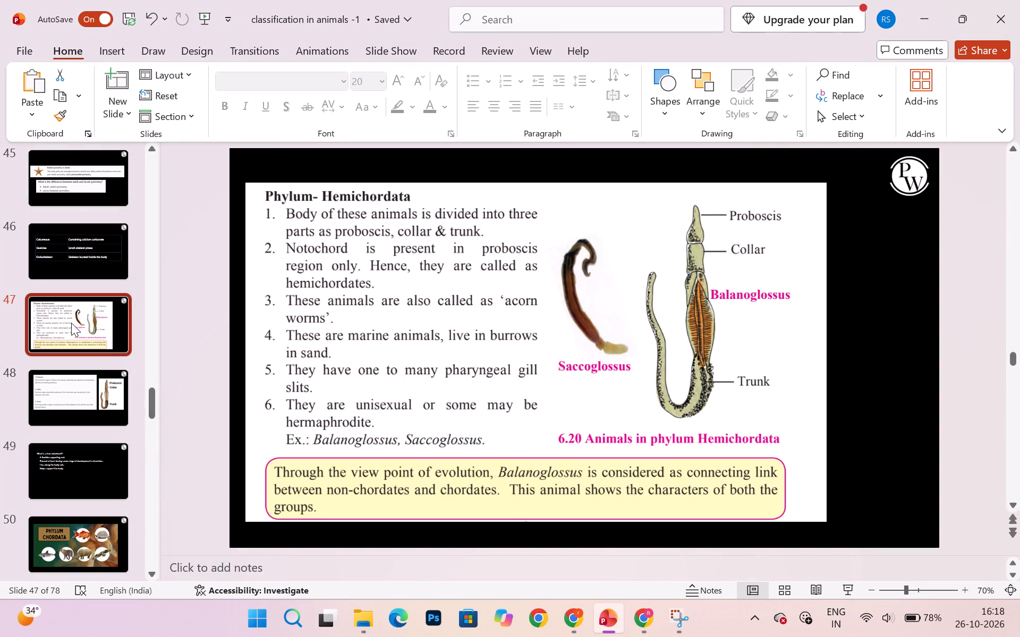
left_click(71, 396)
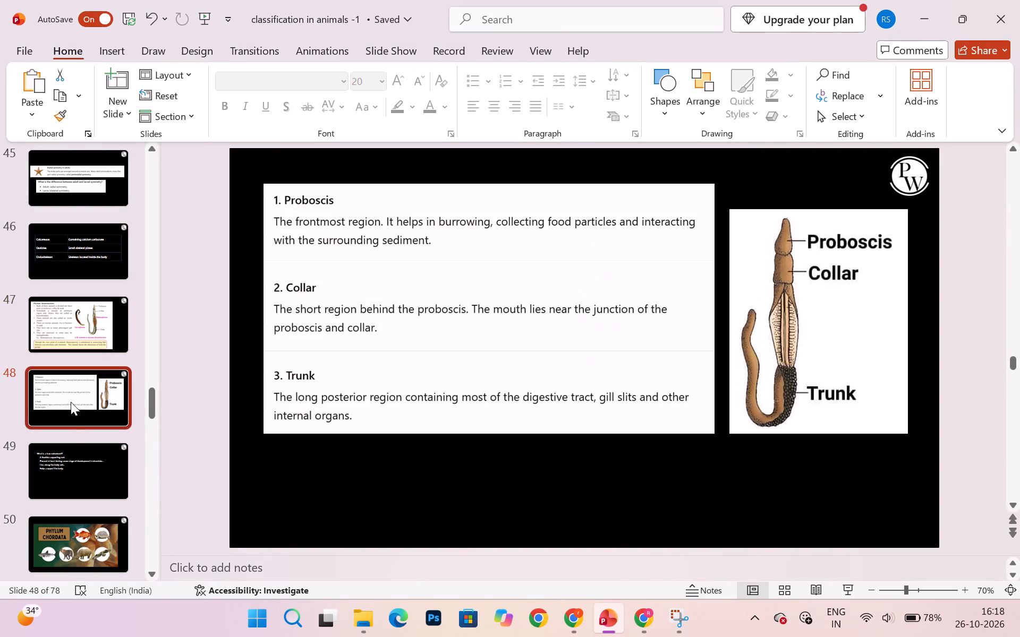
left_click(63, 451)
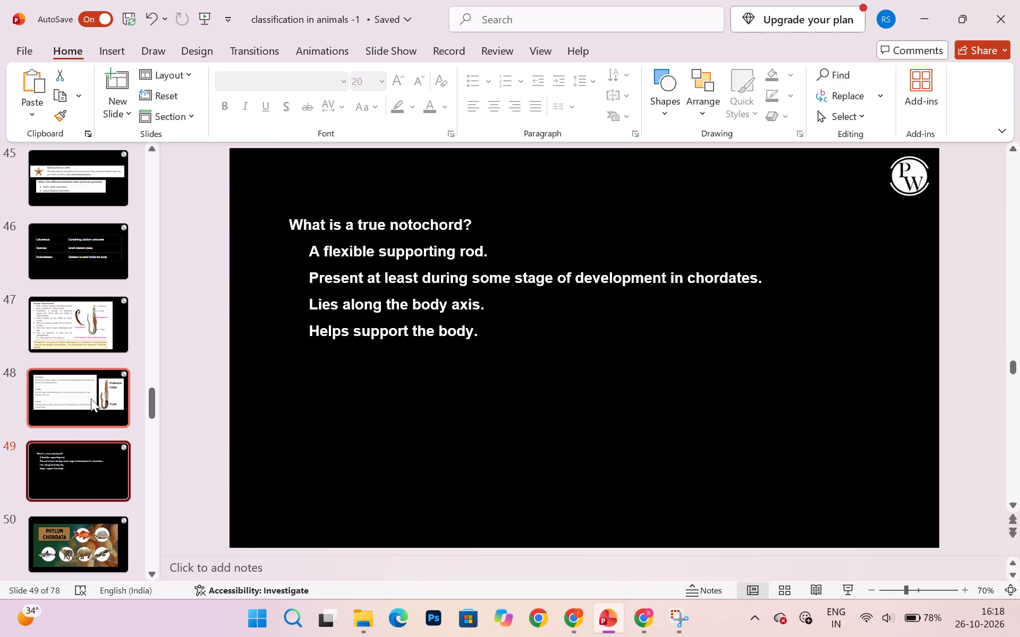
left_click(67, 408)
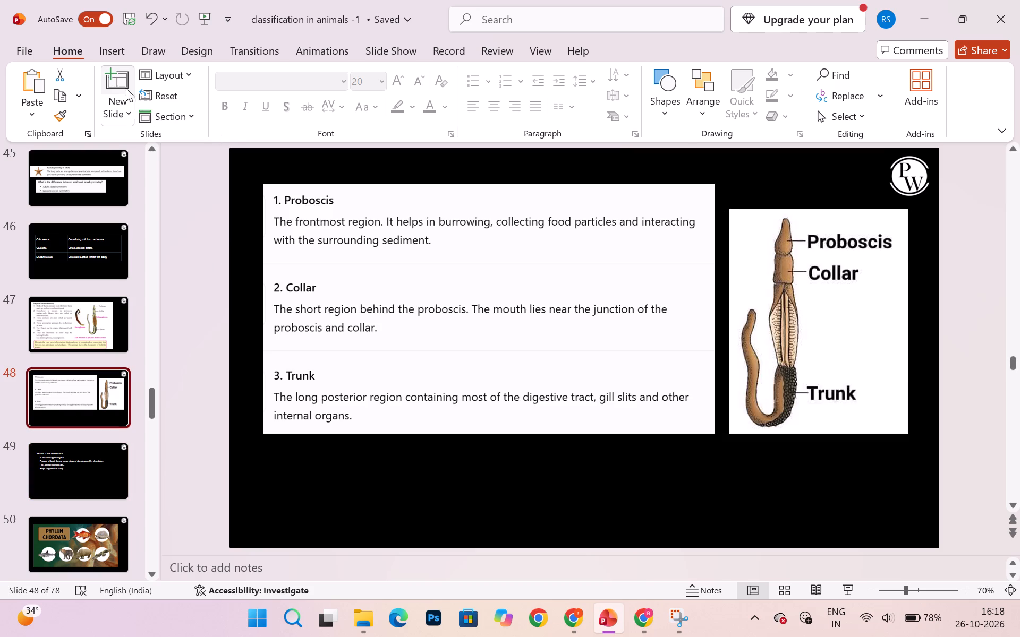
left_click(113, 80)
key("ctrl+v")
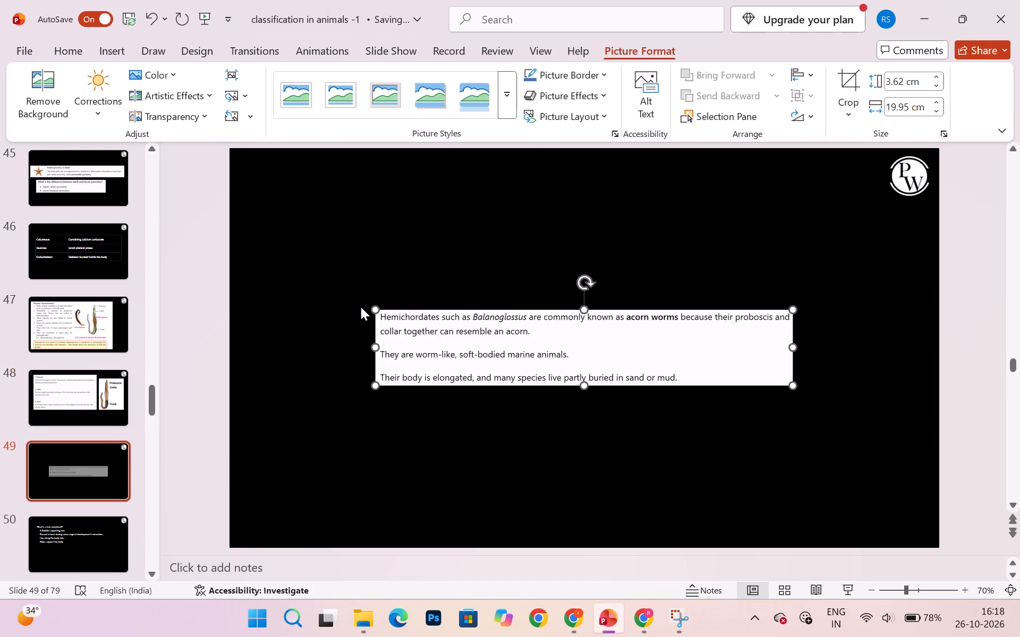
Enlarge the acorn worm snip to about 30.4 cm wide and place it near the middle of slide 49.
left_click_drag(377, 315, 372, 312)
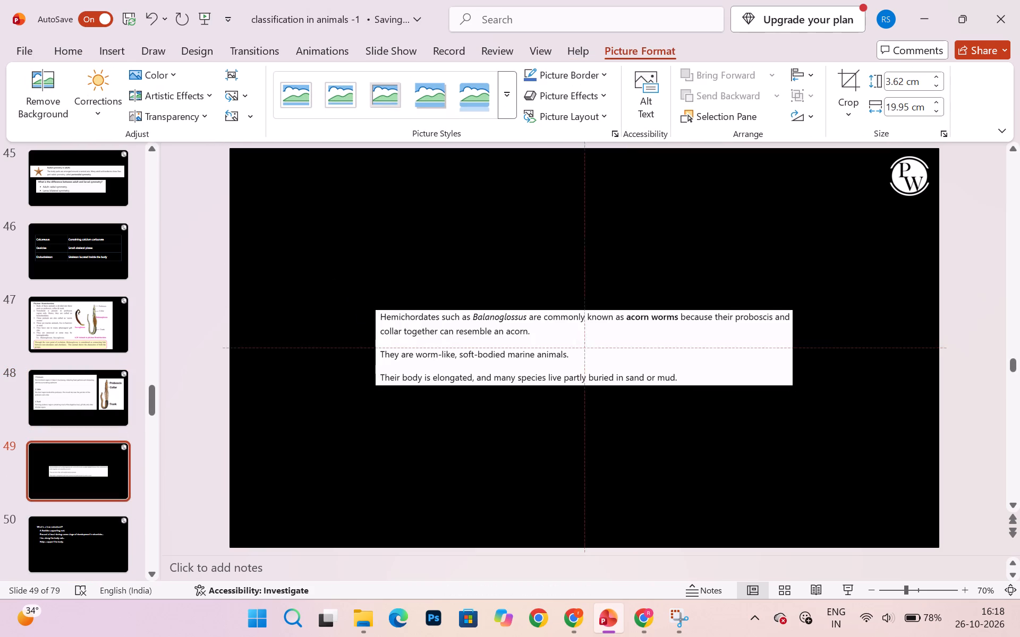
left_click_drag(372, 312, 254, 237)
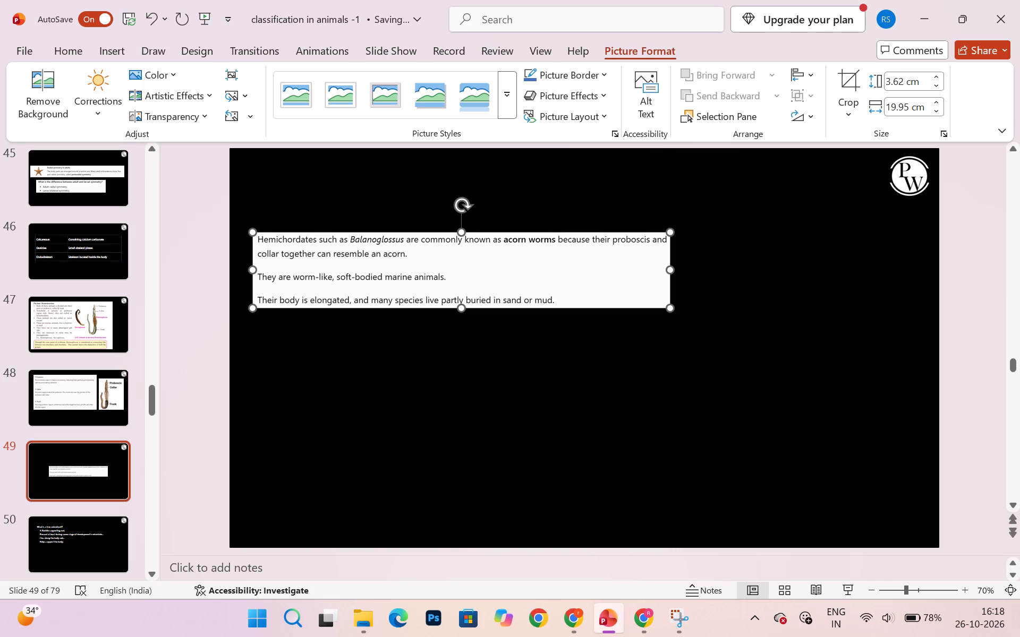
left_click_drag(671, 308, 749, 349)
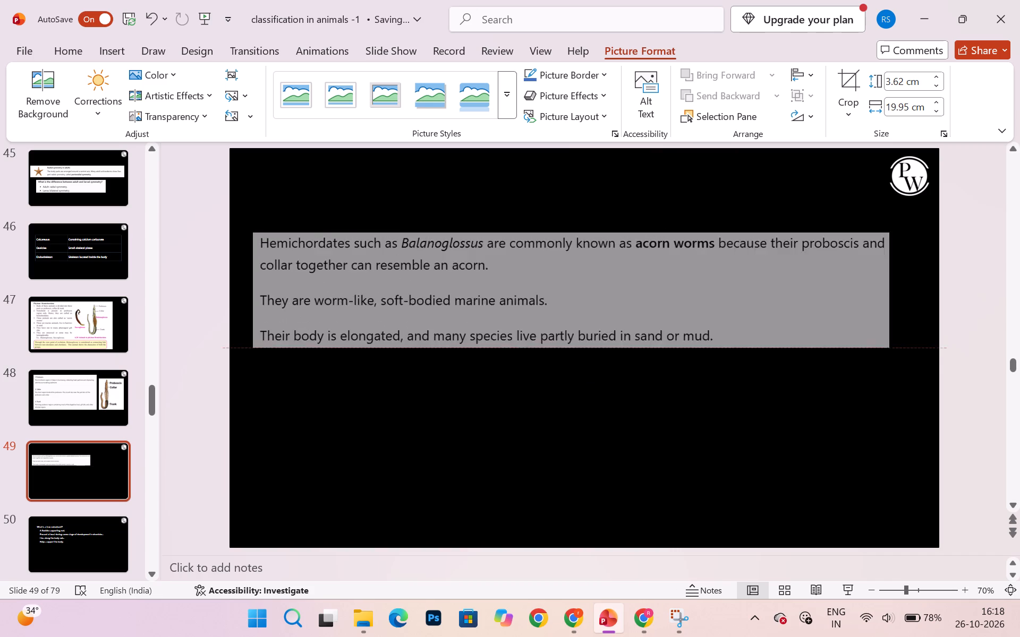
left_click_drag(749, 349, 691, 348)
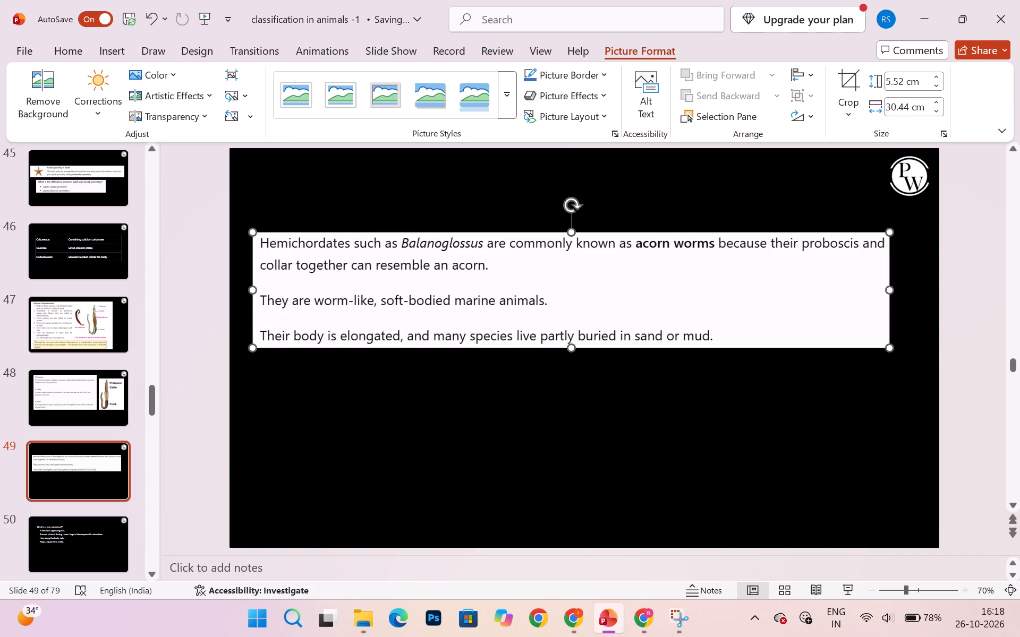
left_click_drag(572, 300, 564, 346)
left_click(535, 464)
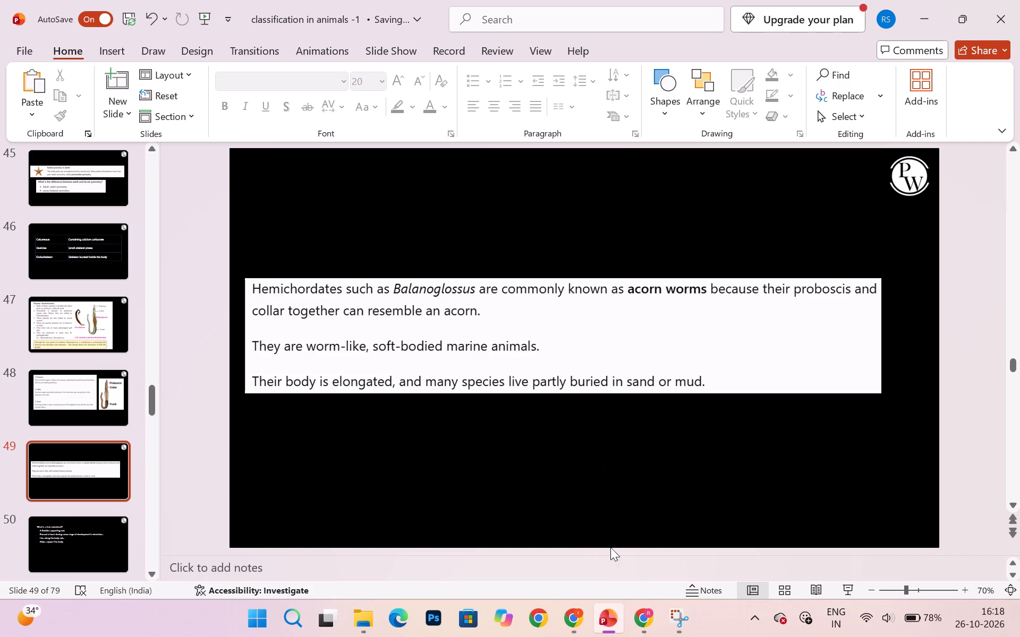
Switch to Chrome and search Google for "acorn" in place of the burrow search.
left_click(571, 610)
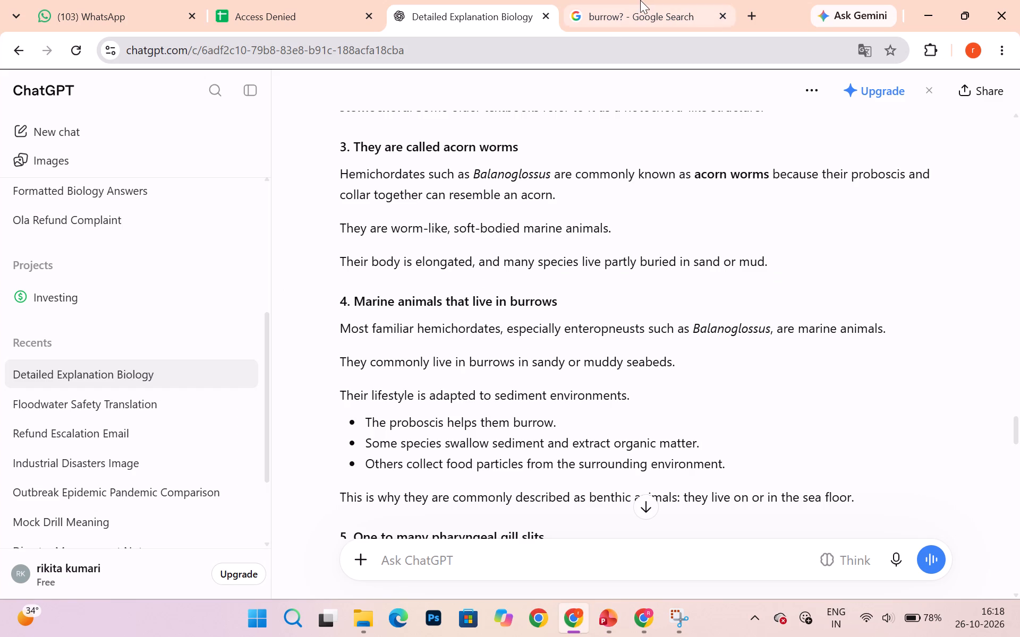
left_click(640, 0)
scroll(339, 120, "up", 5)
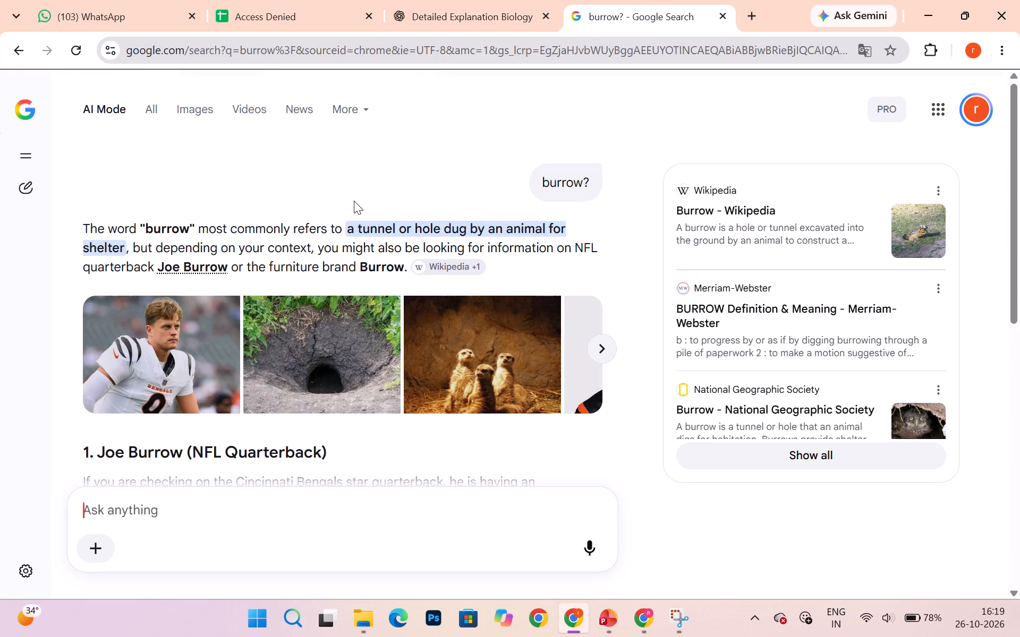
left_click(23, 44)
left_click(280, 307)
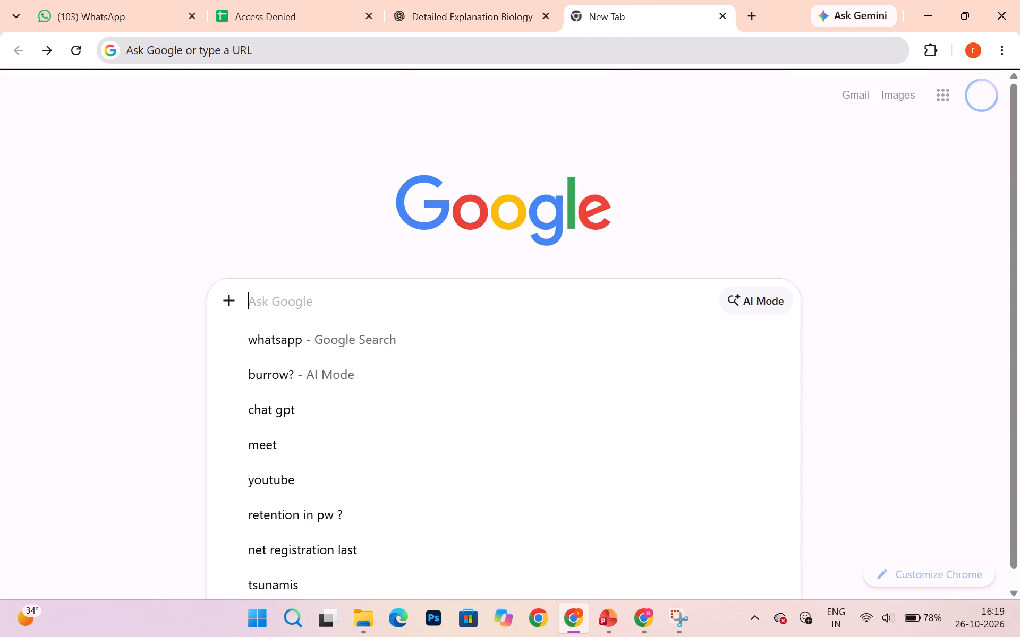
type("acorn")
key("Return")
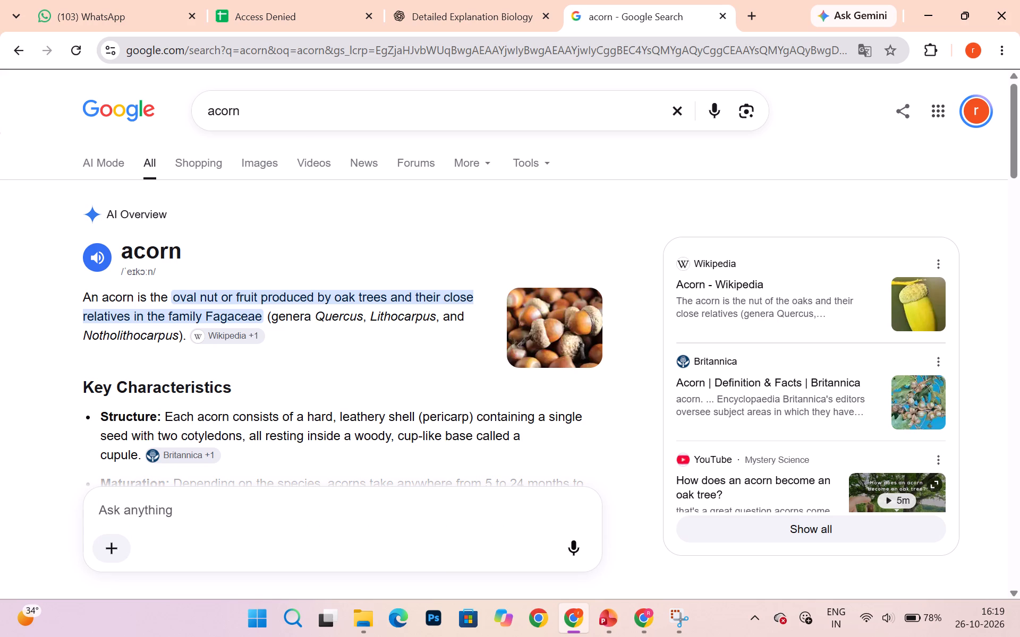
Refine the Google search to "acorn structure".
left_click(293, 116)
key("space")
type("str")
key("Return")
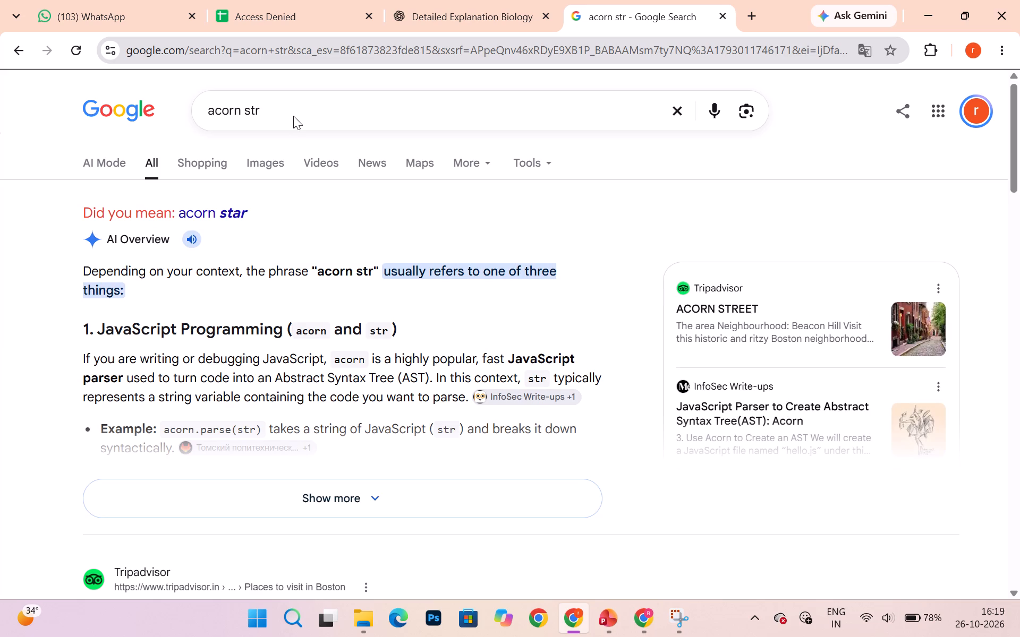
key("BackSpace")
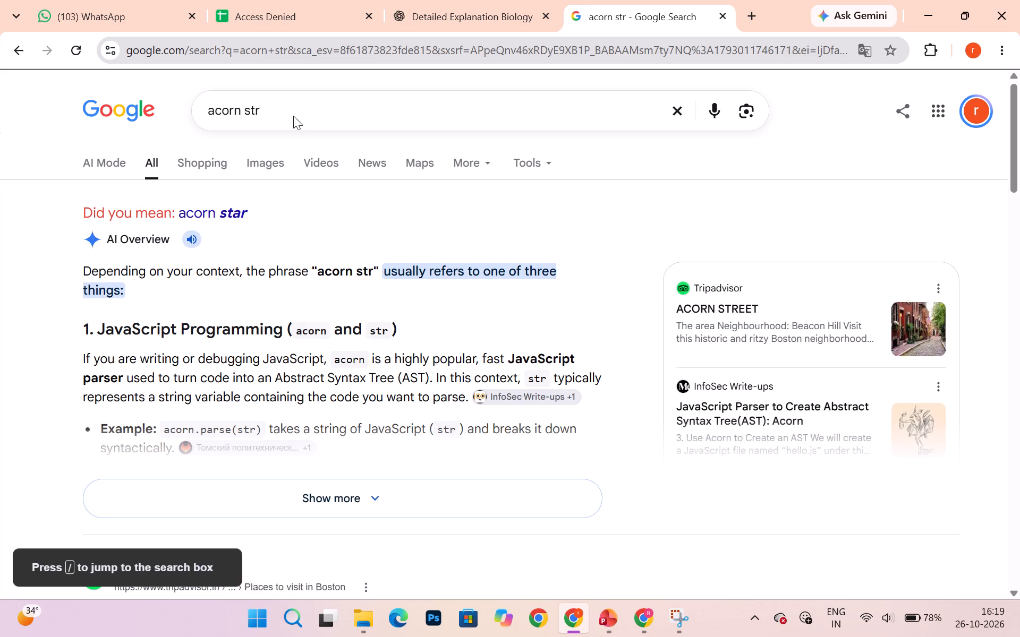
left_click(275, 114)
key("BackSpace")
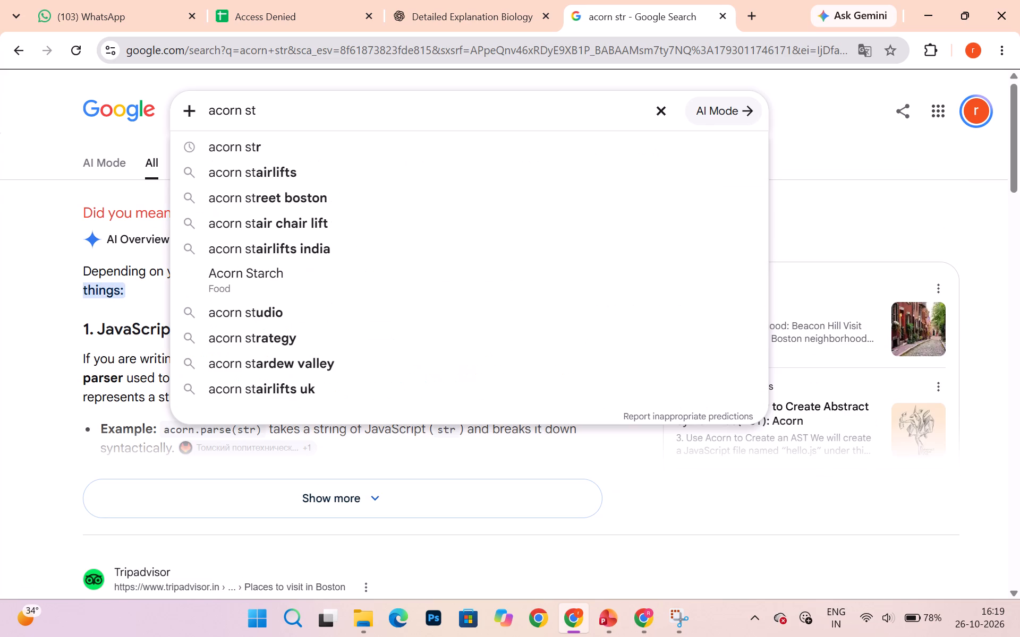
type("ructure")
key("space")
key("Return")
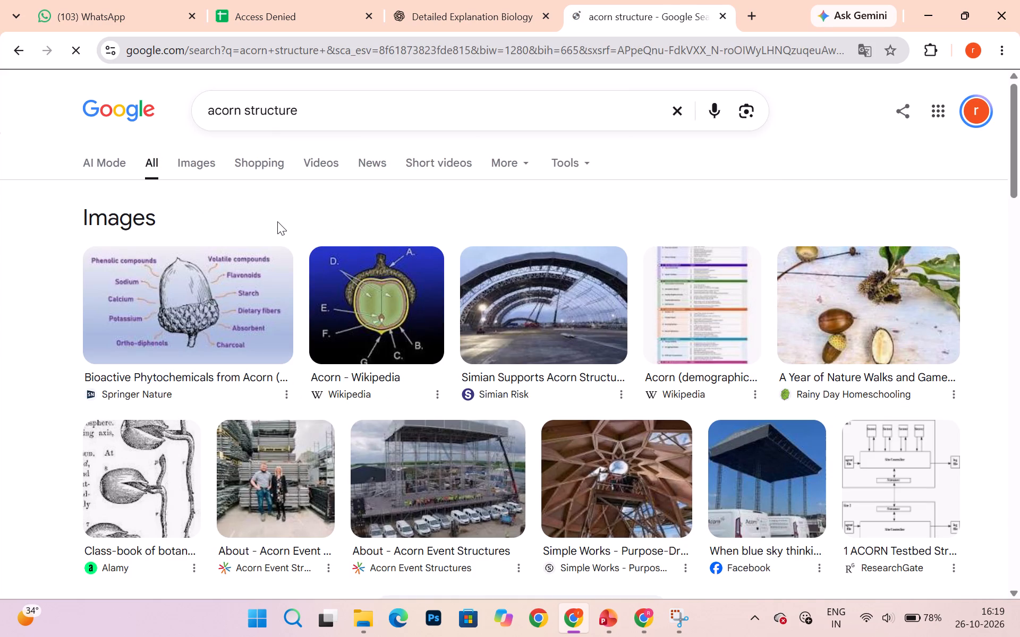
Change the Google search to "acorn worm" and look through the results.
left_click(320, 113)
key("BackSpace")
key("BackSpace")
key("BackSpace")
key("BackSpace")
key("BackSpace")
key("BackSpace")
key("BackSpace")
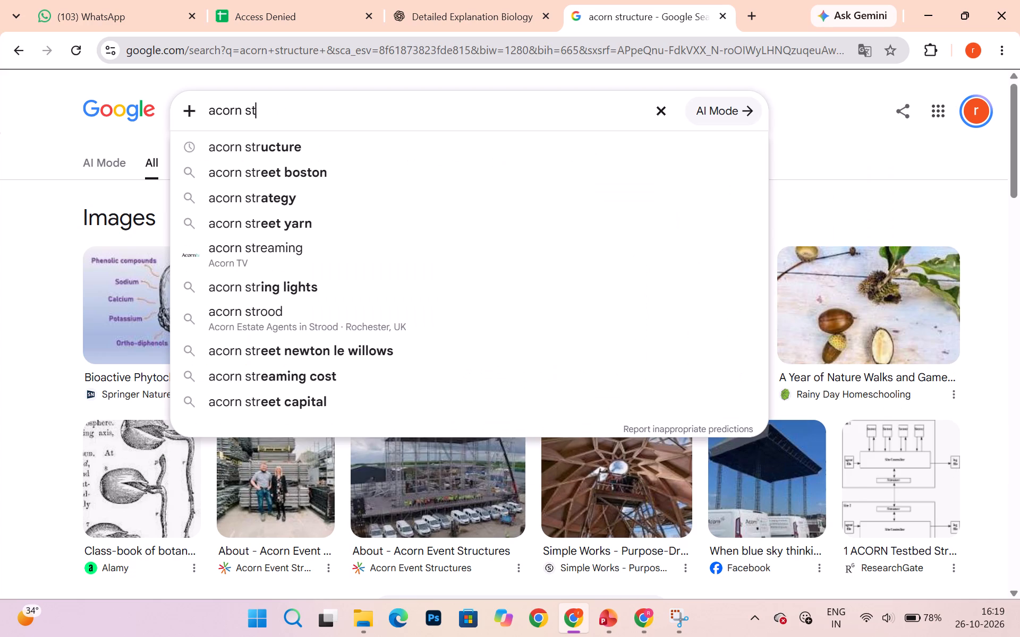
key("BackSpace")
key("BackSpace")
type("worm")
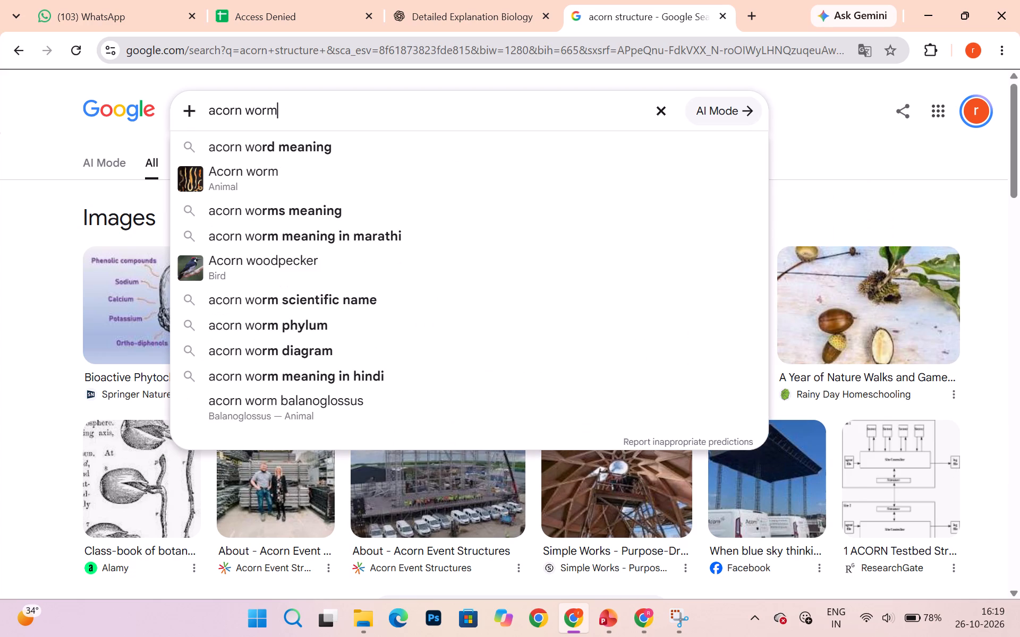
key("Return")
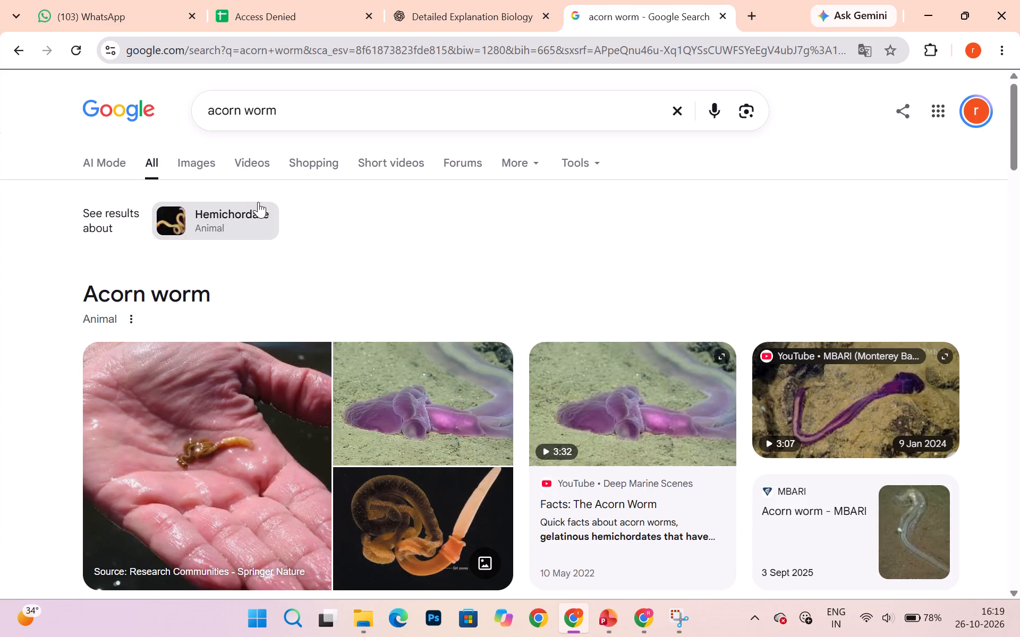
scroll(258, 202, "down", 2)
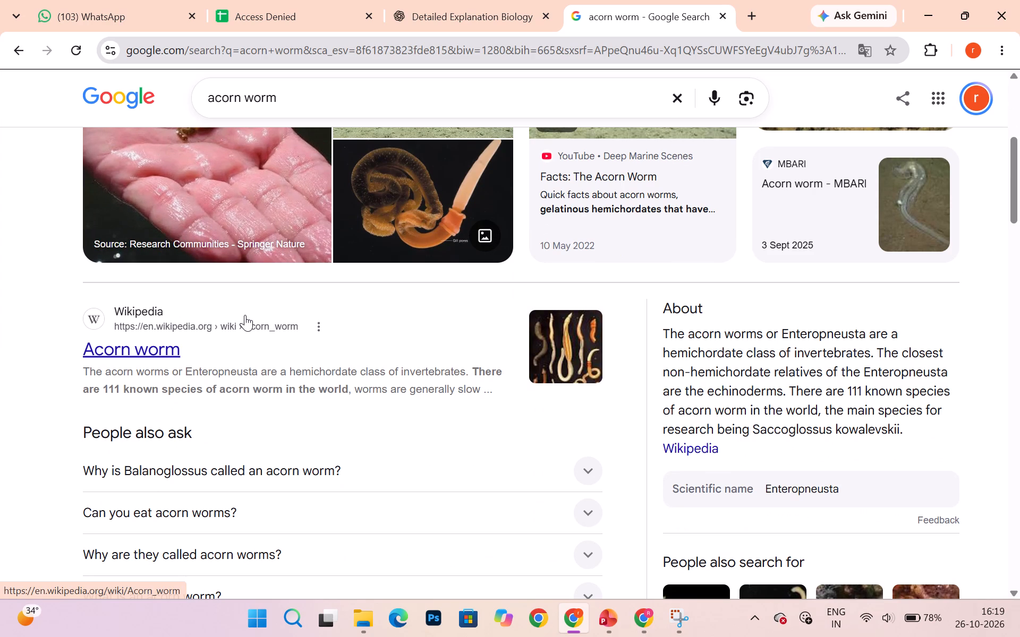
Change the Google search to "acorn worm ?" and look through the results.
scroll(245, 315, "down", 1)
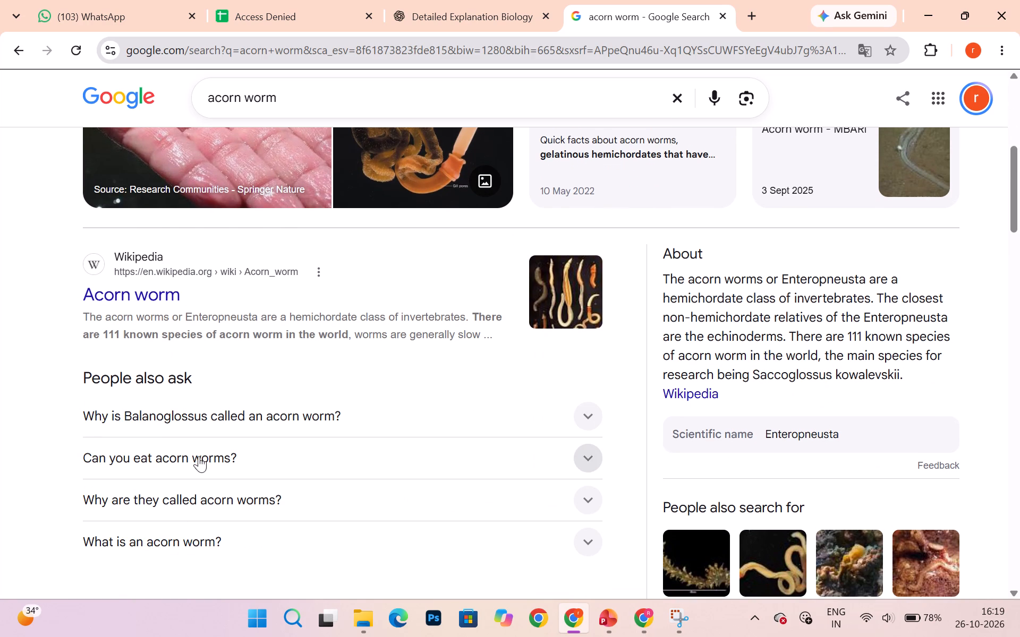
scroll(197, 456, "up", 2)
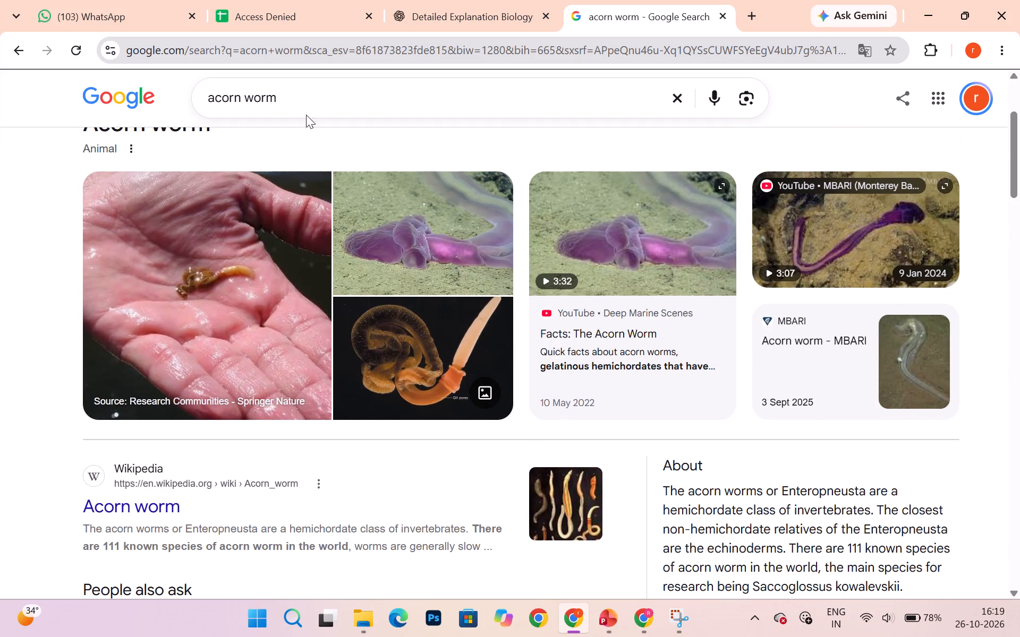
scroll(270, 221, "up", 2)
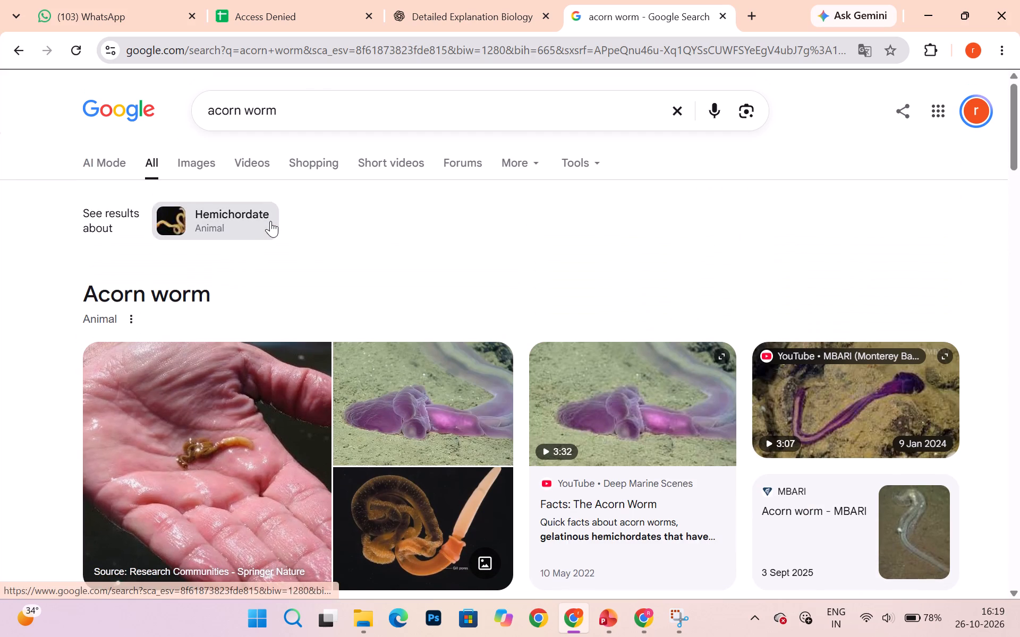
left_click(319, 106)
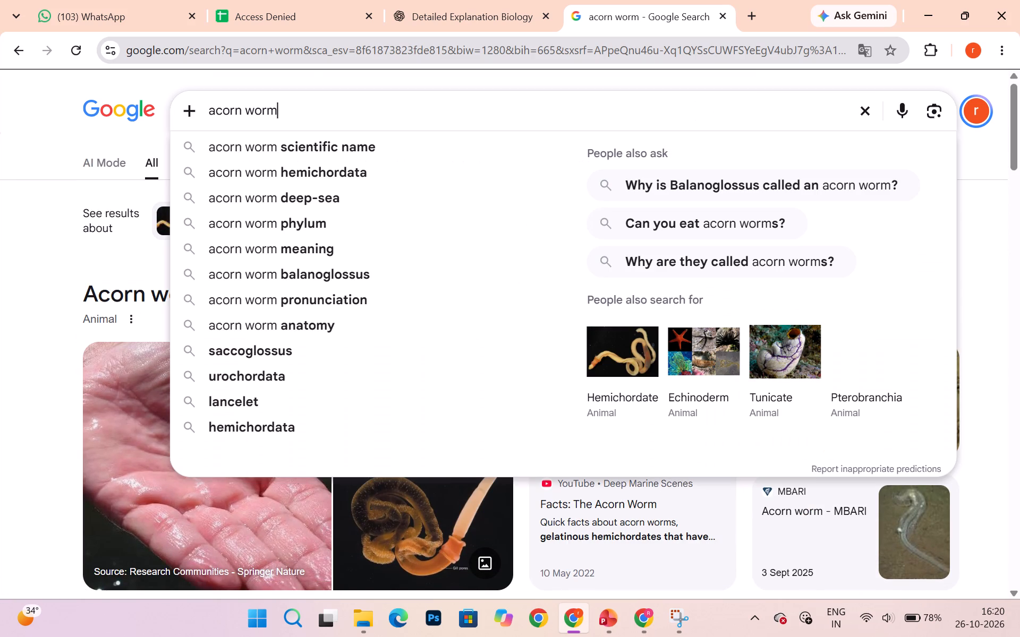
key("space")
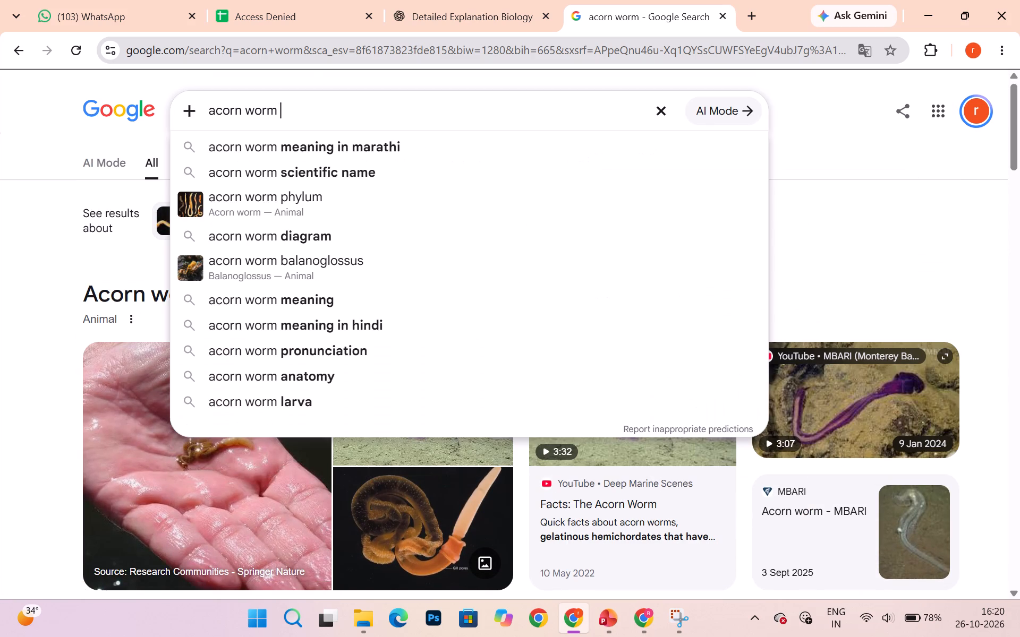
key("shift+question")
key("Return")
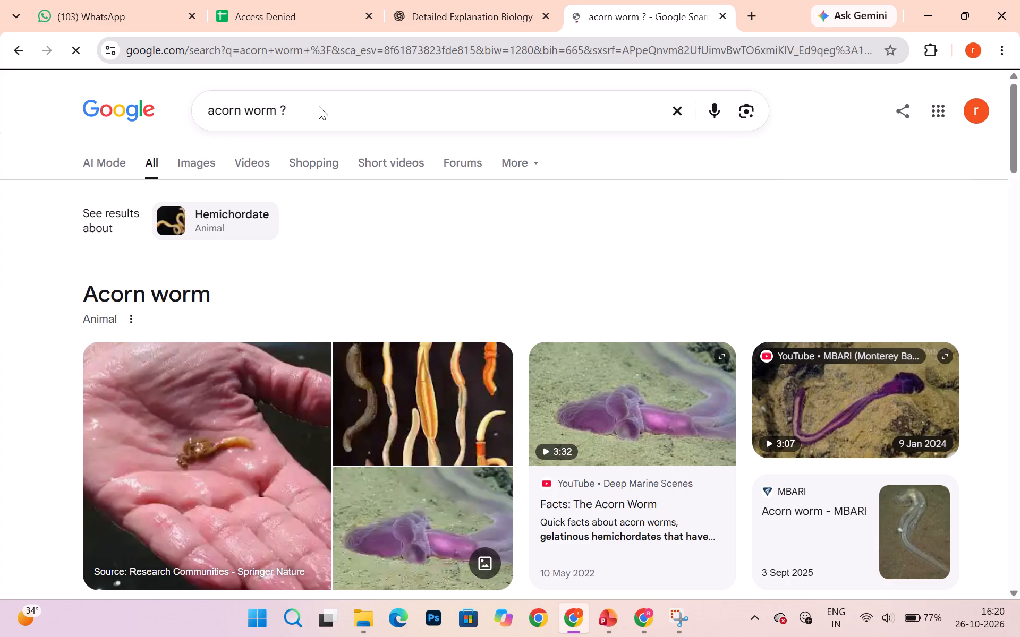
scroll(257, 238, "down", 7)
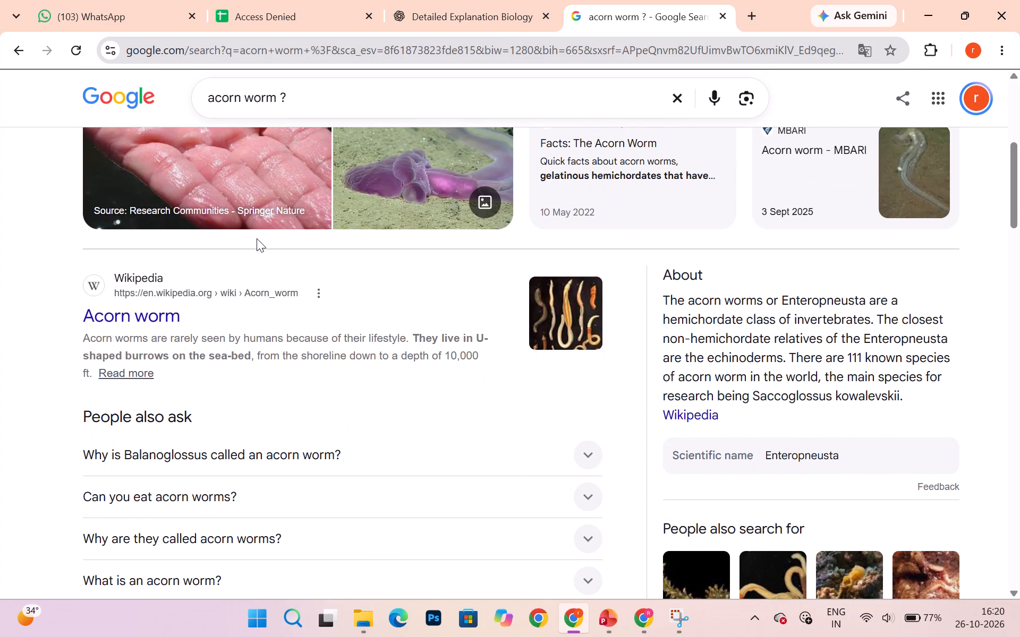
scroll(257, 238, "down", 1)
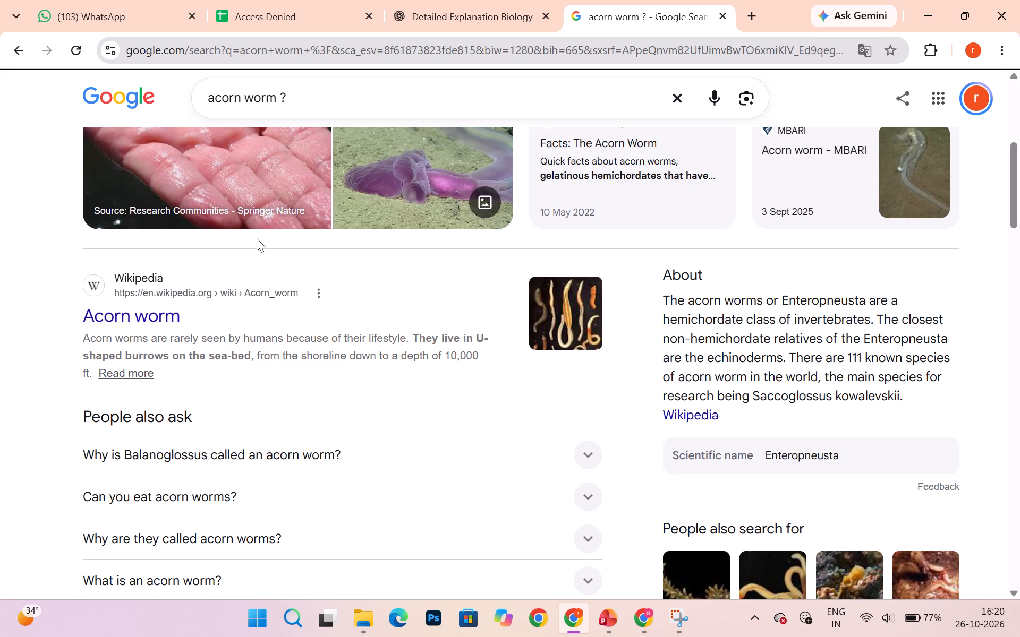
scroll(257, 238, "down", 1)
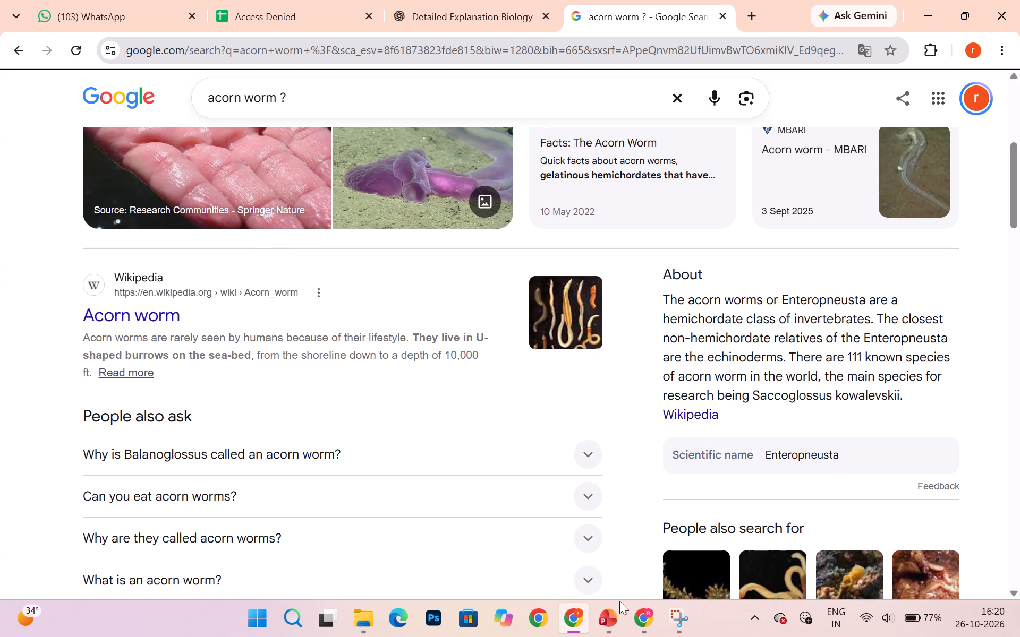
Switch to PowerPoint and review the acorn worm text on slide 49.
left_click(609, 617)
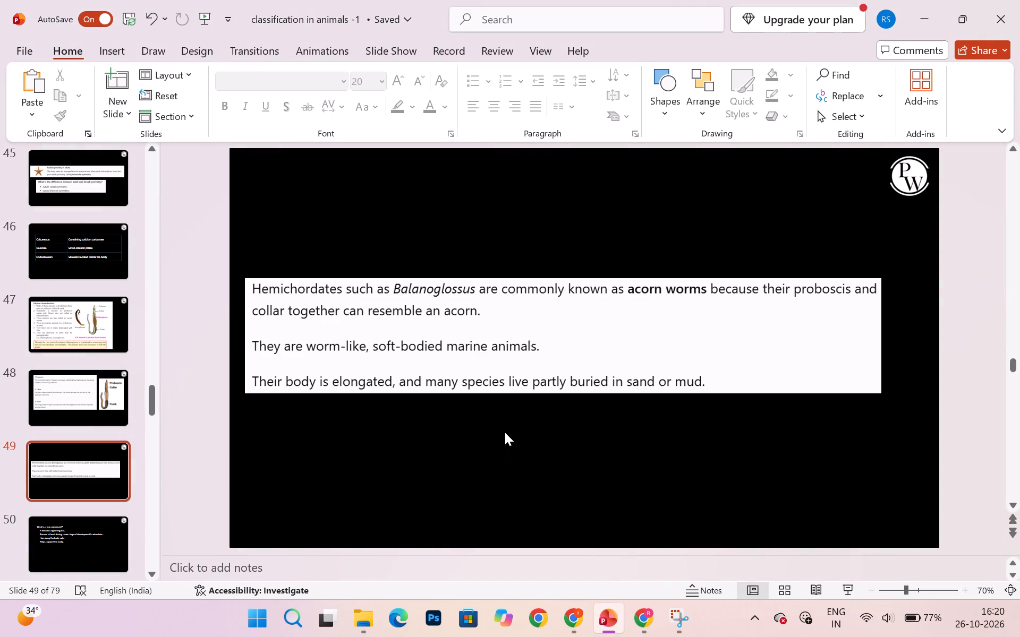
left_click(505, 432)
Switch to Chrome and extend the Google search to "acorn worm ?why its called acorn".
left_click(582, 612)
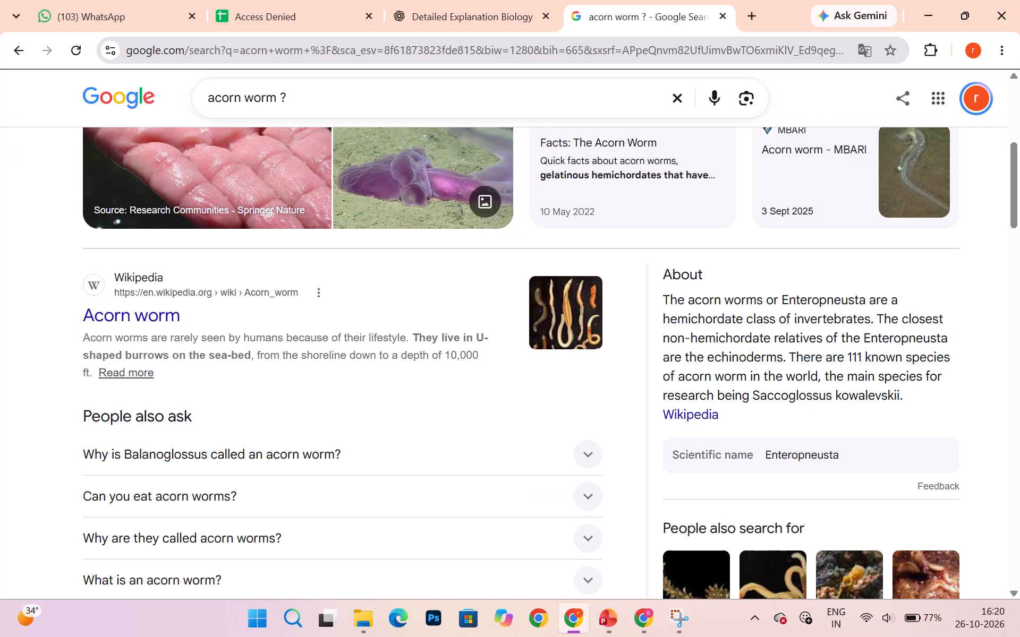
left_click(371, 98)
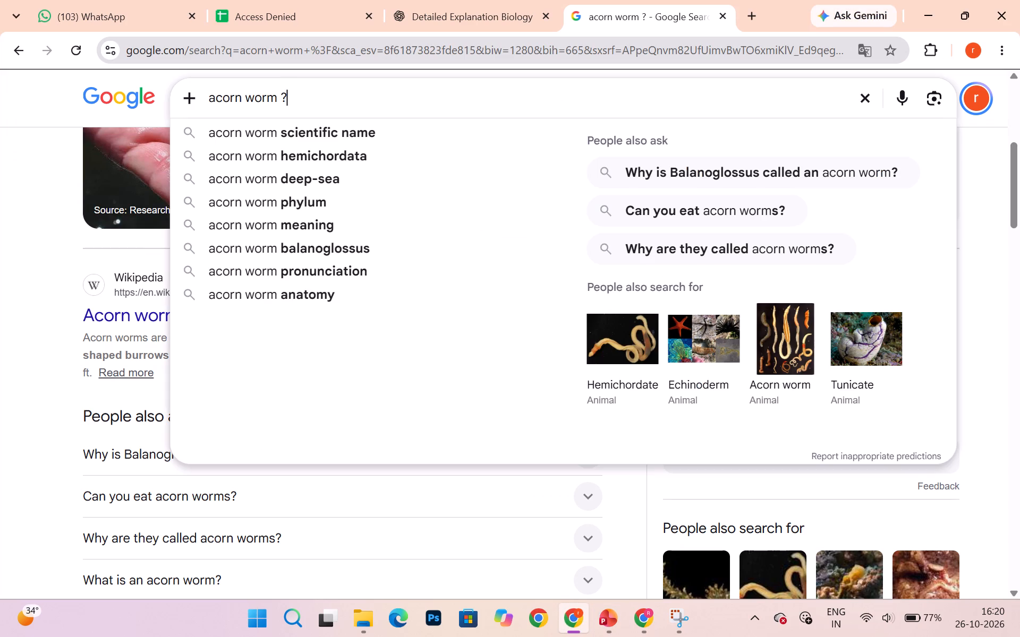
type("why ir")
key("BackSpace")
type("ts called acorn")
key("Return")
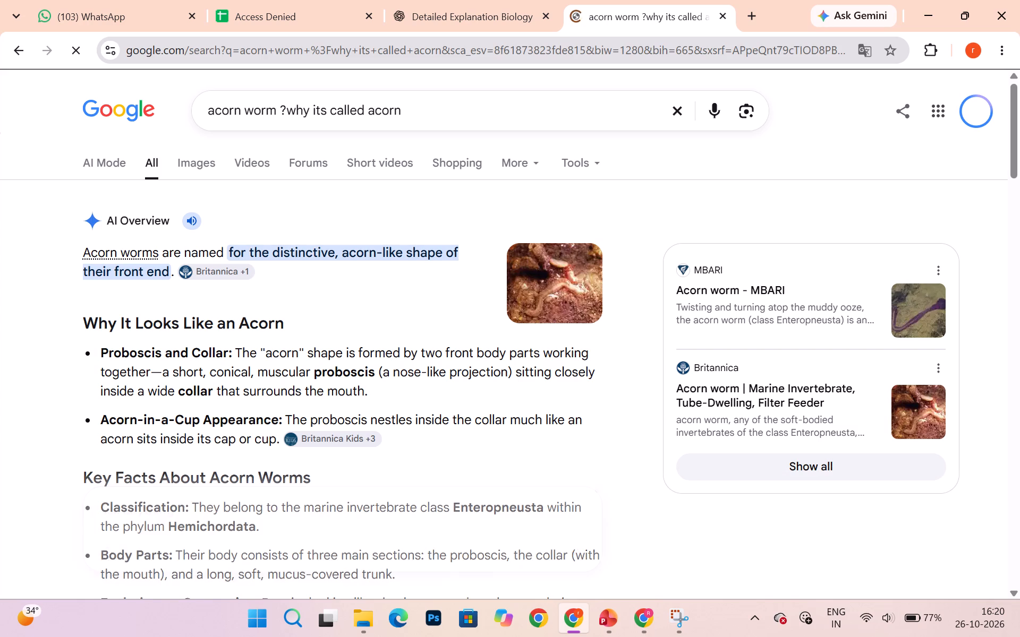
Switch to PowerPoint and review slides 50 to 52, from the true notochord text to the Phylum Chordata characters.
left_click(604, 627)
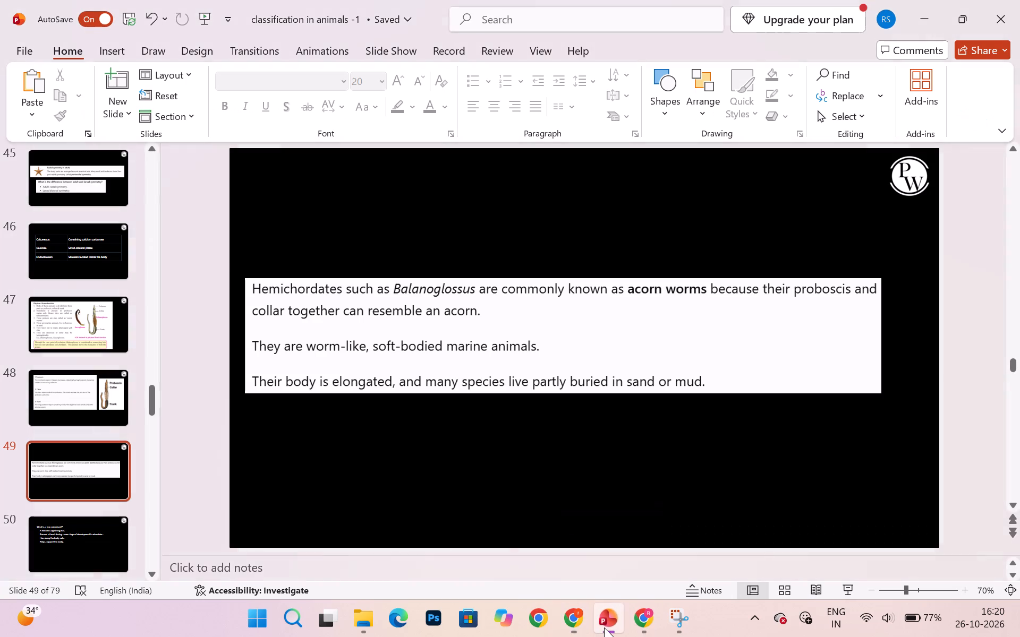
key("Down")
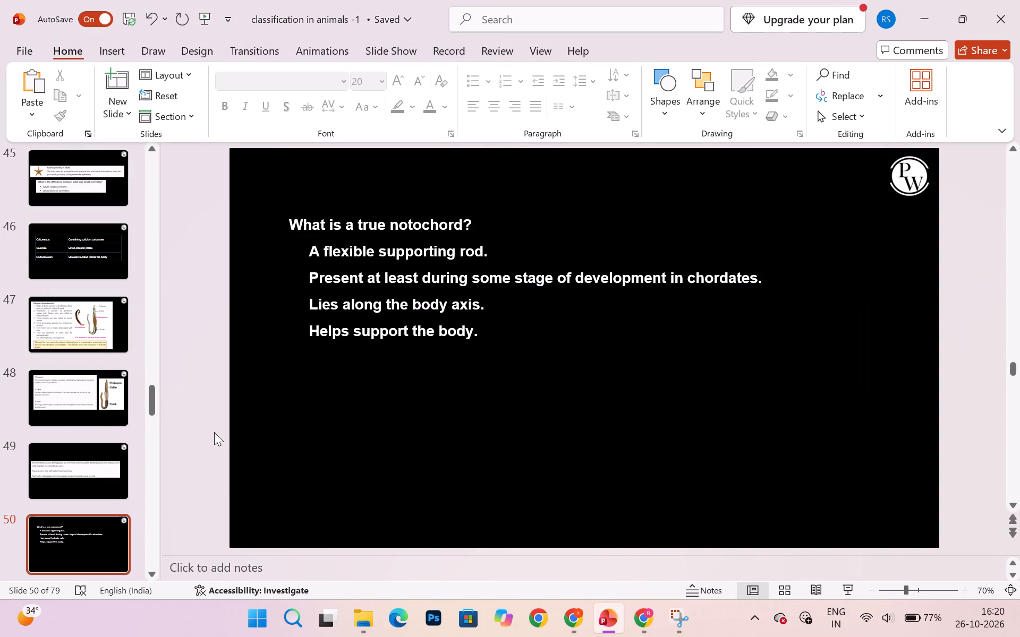
key("Down")
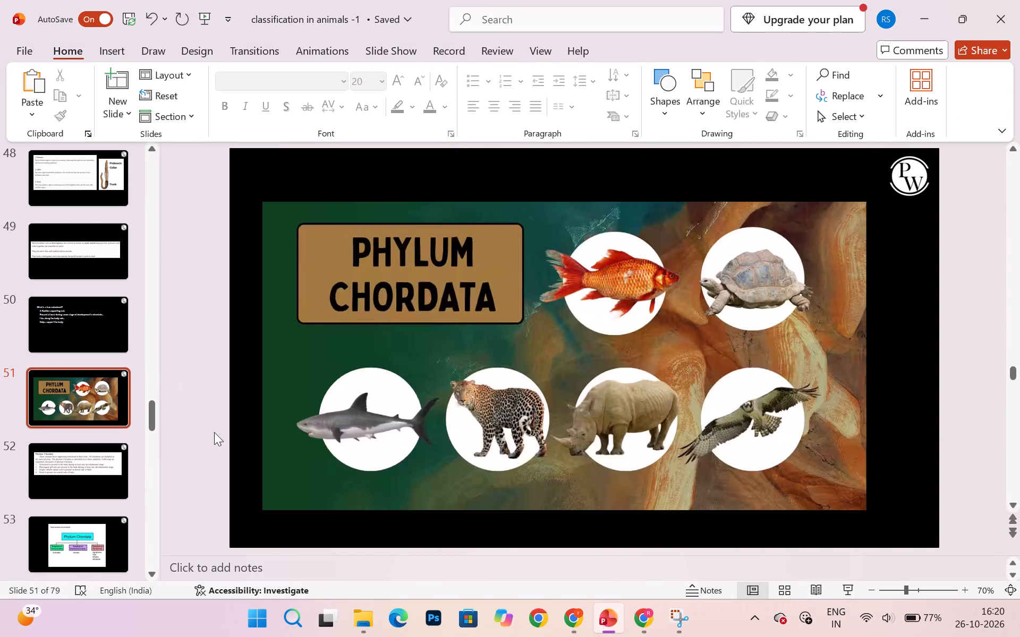
key("Down")
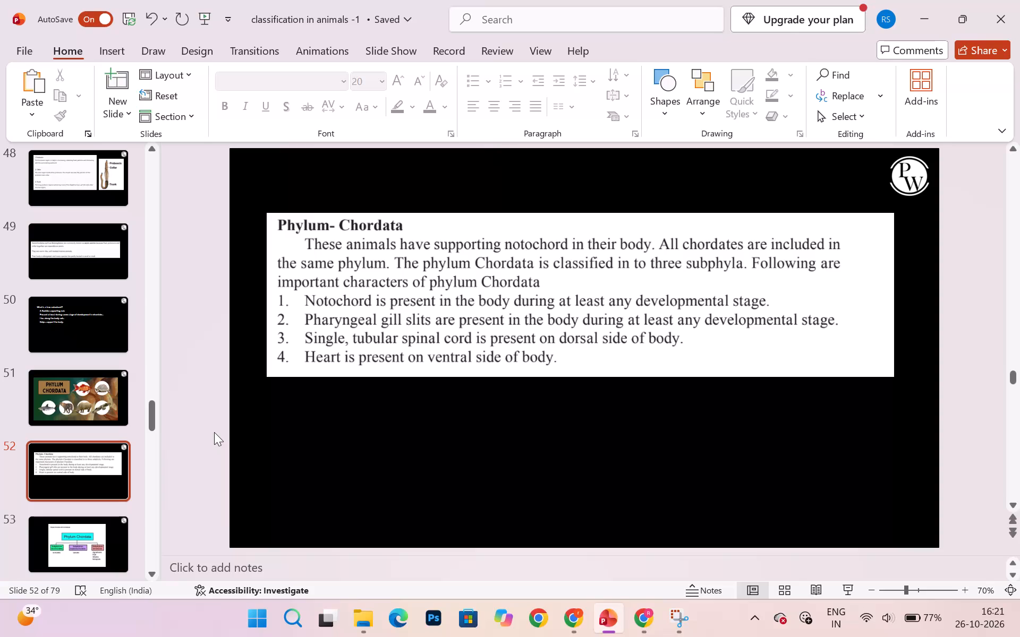
left_click(305, 321)
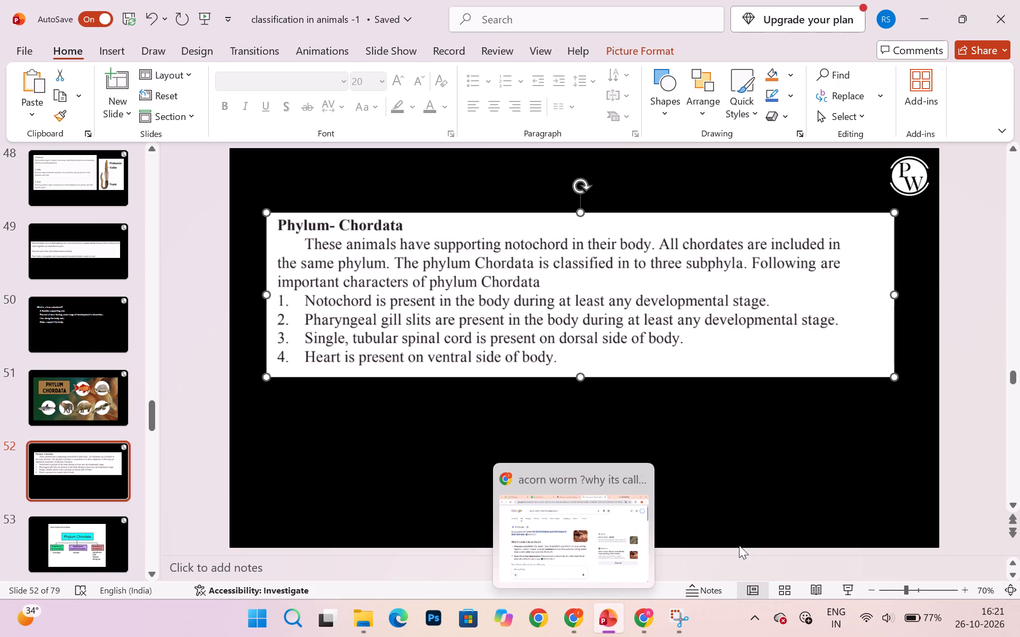
Switch to Chrome and search Google for "pharyegeal gill slit" in place of the acorn worm query.
left_click(577, 615)
triple_click(471, 111)
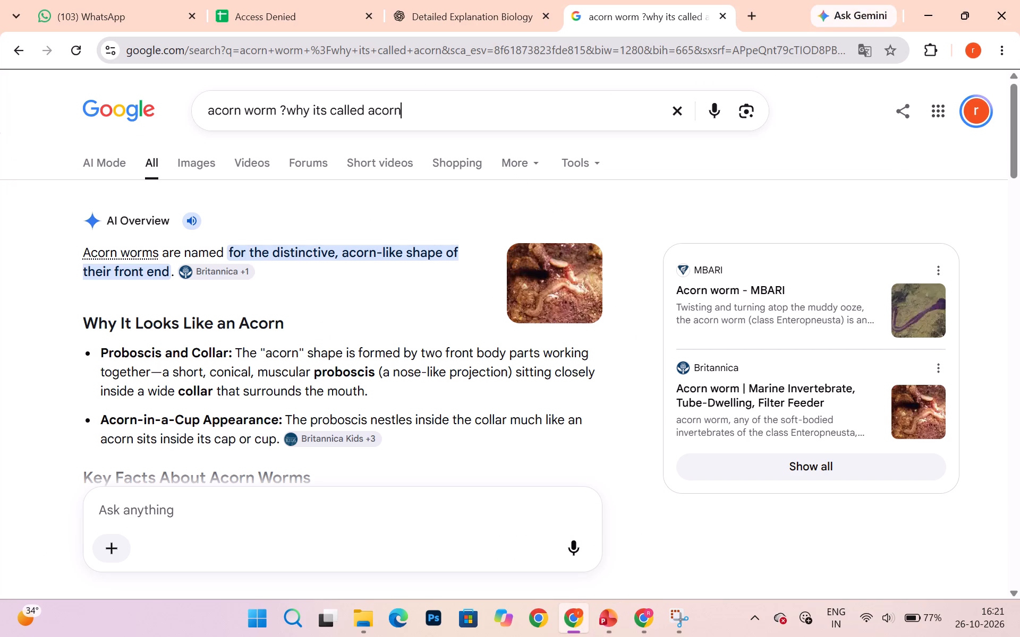
left_click(471, 111)
key("BackSpace")
type("pharye")
type("geal")
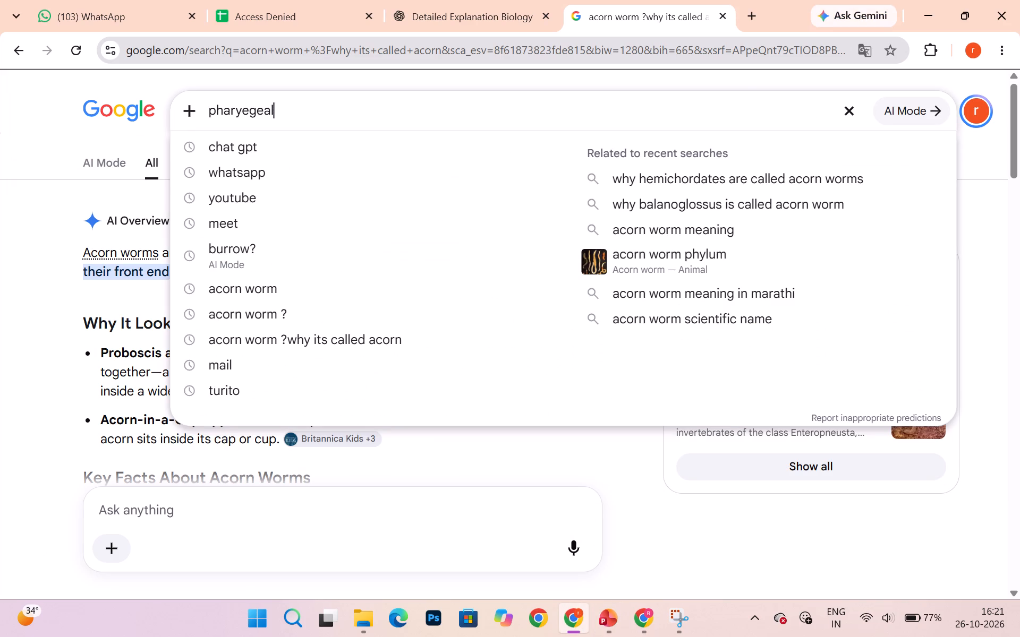
key("space")
type("gill slit")
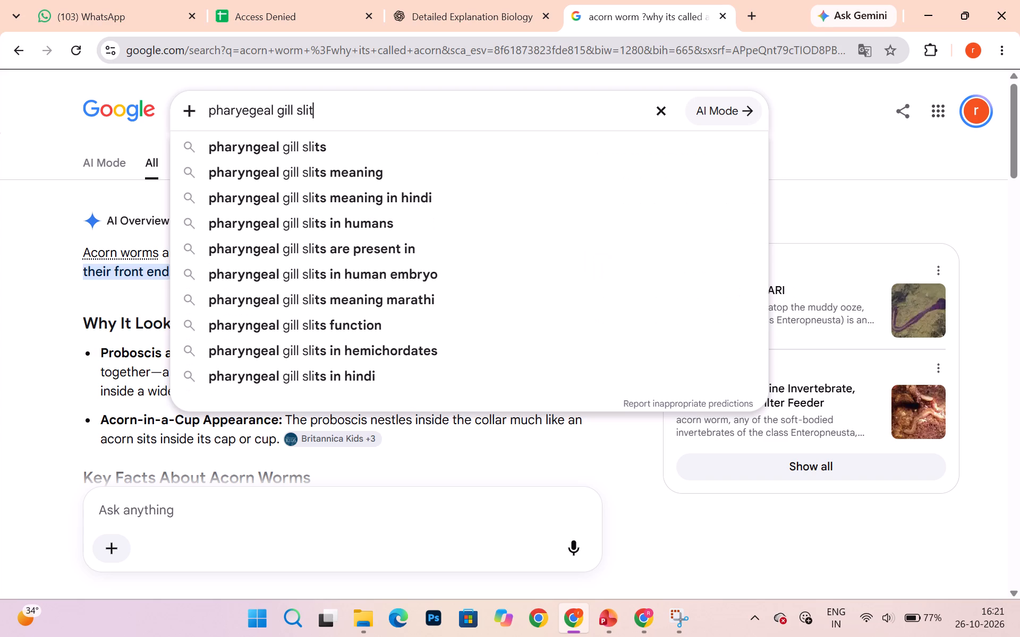
key("Return")
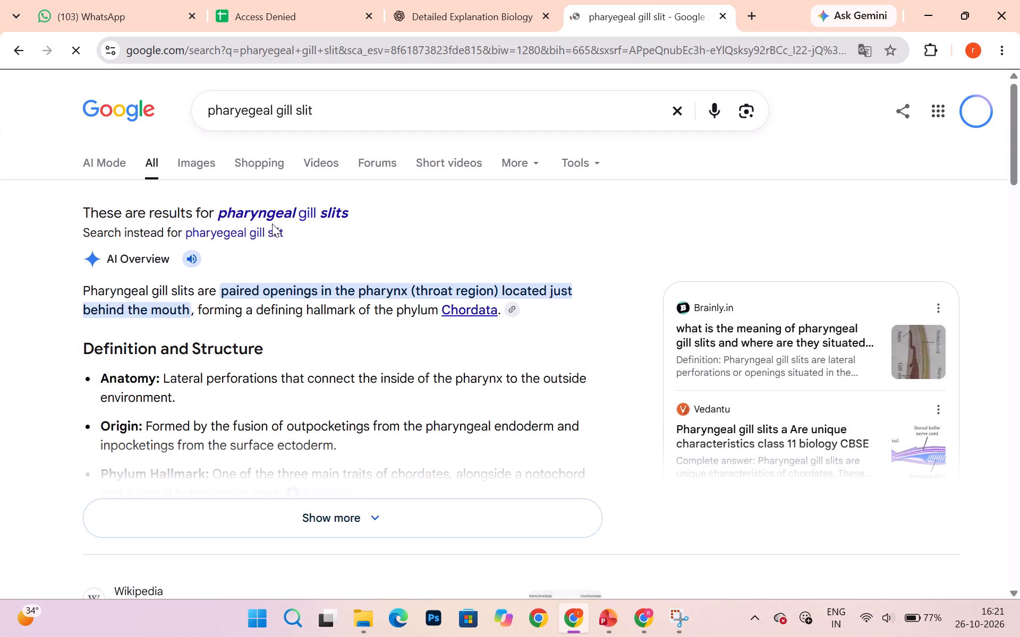
View the image results for pharyngeal gill slits, then return to all results.
left_click(194, 160)
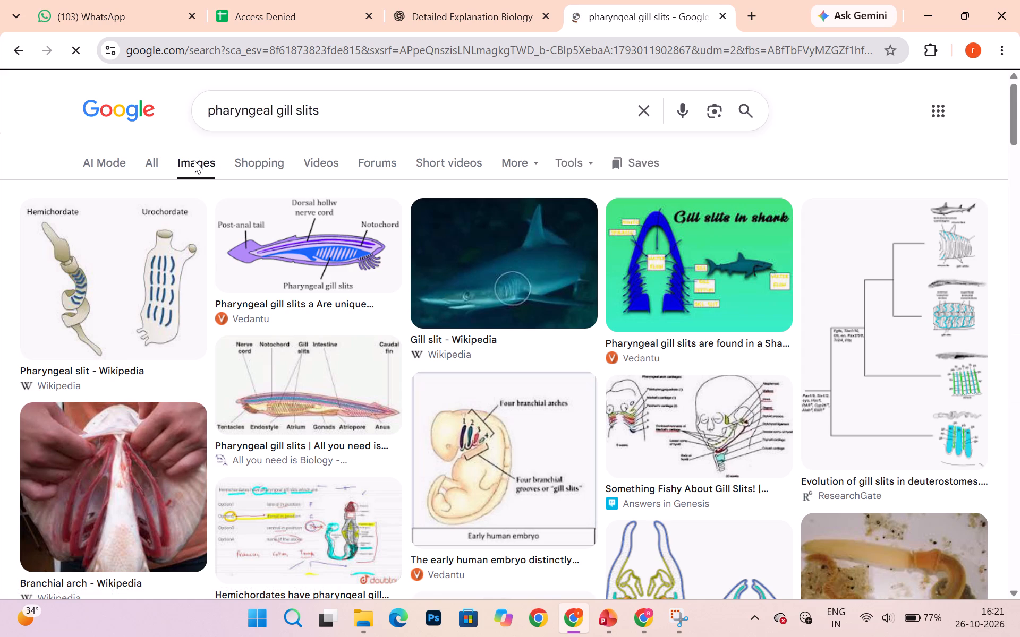
left_click(147, 164)
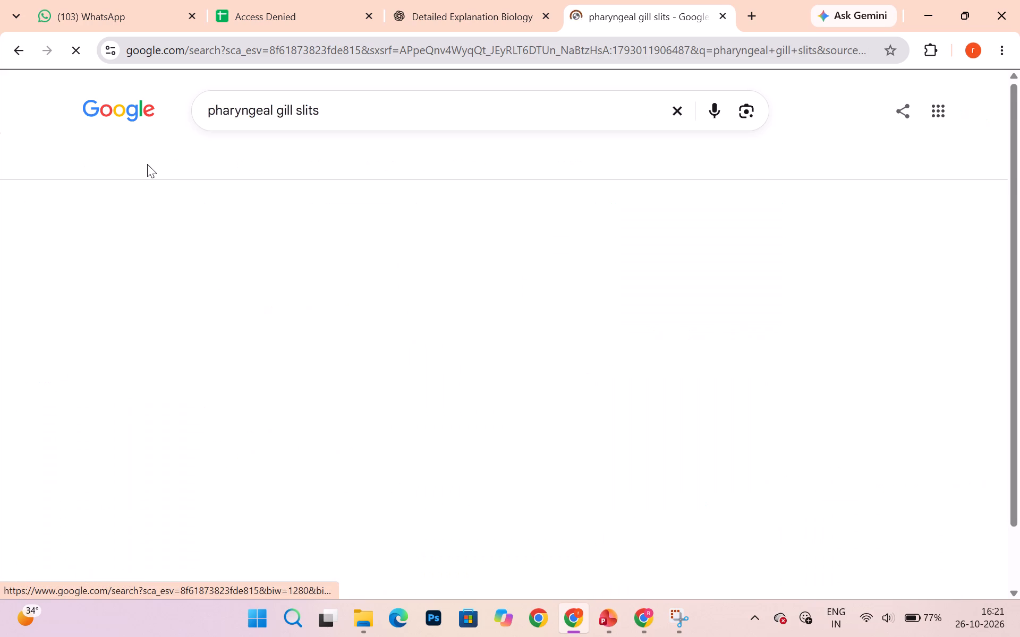
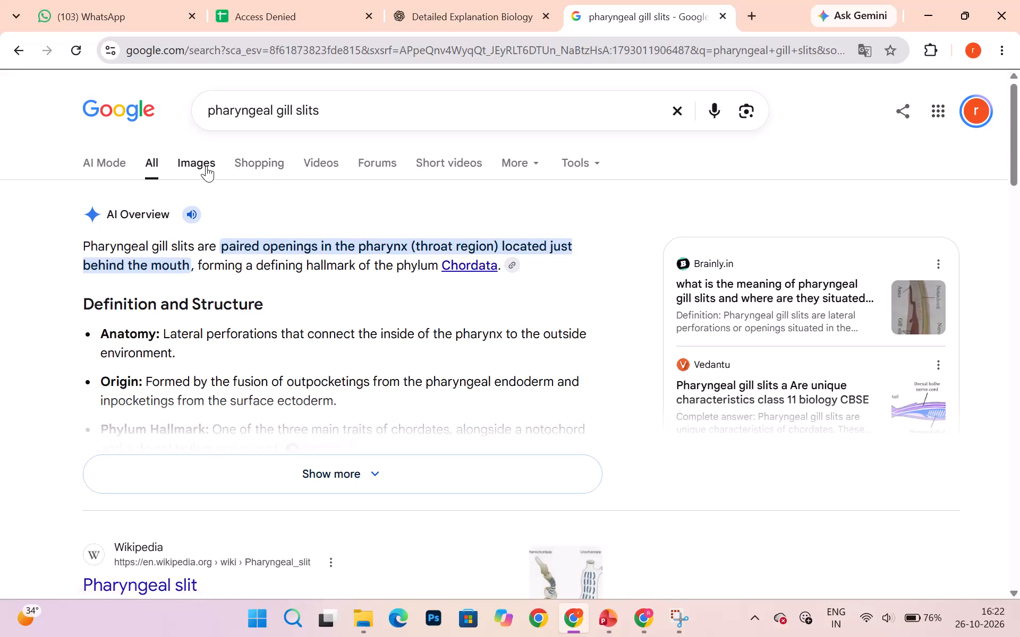
Show the image results for pharyngeal gill slits and copy the Vedantu diagram labelled with post-anal tail, nerve cord and notochord.
left_click(206, 166)
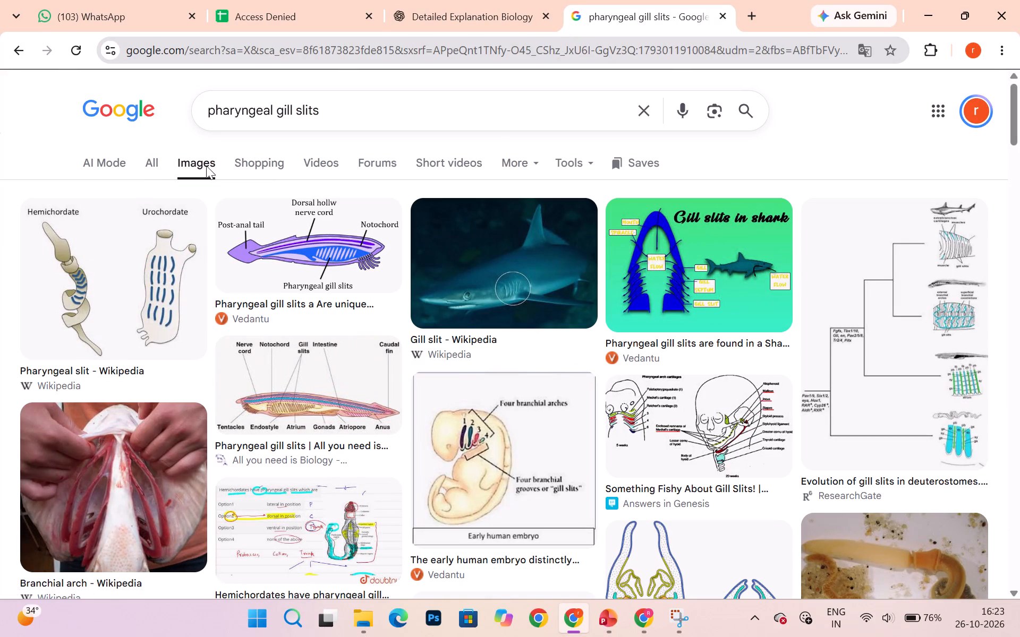
right_click(310, 231)
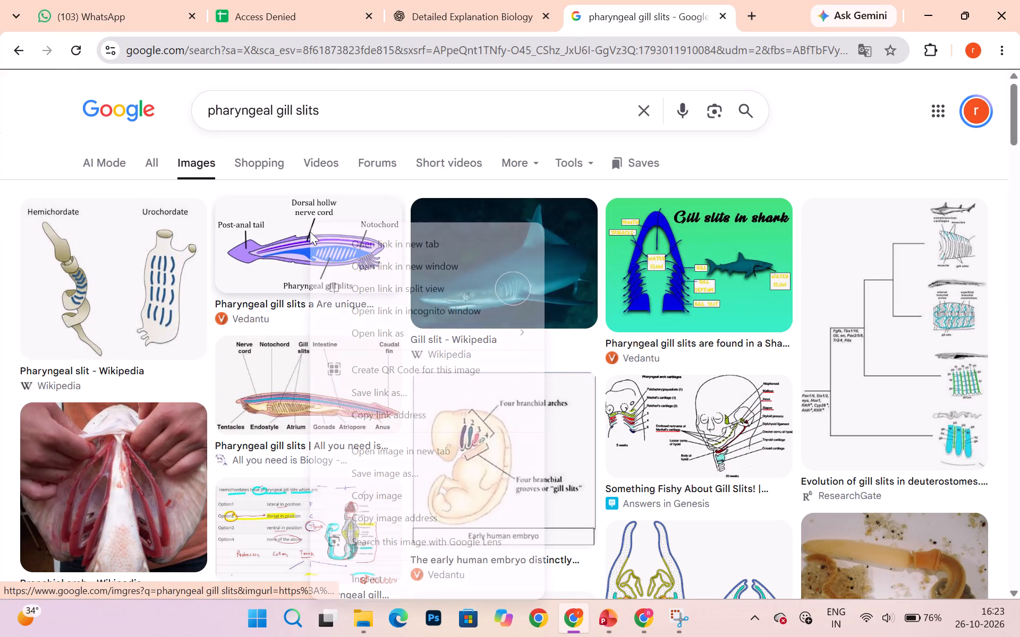
left_click(381, 497)
Switch to PowerPoint, paste the copied gill slits diagram onto slide 52 and place it below the Phylum Chordata text, towards the right.
left_click(614, 612)
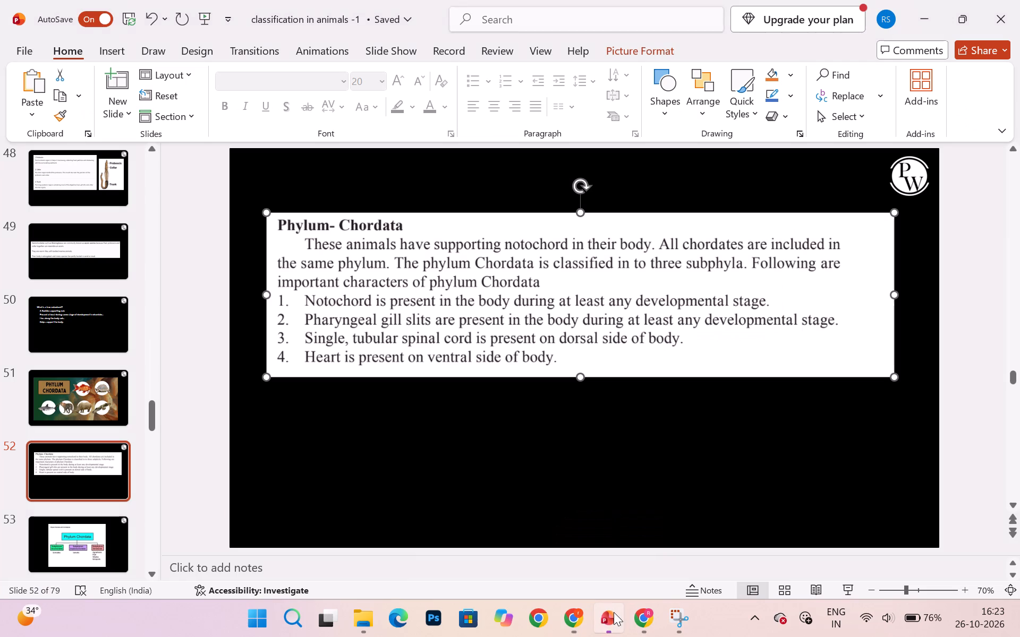
left_click(519, 489)
key("ctrl+v")
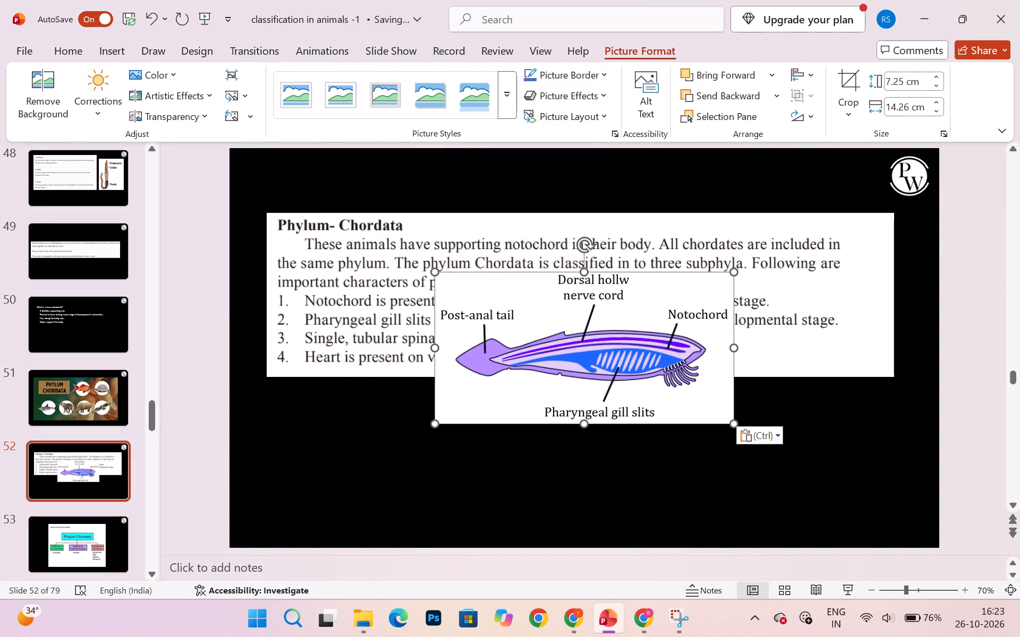
left_click_drag(594, 336, 705, 451)
left_click(420, 497)
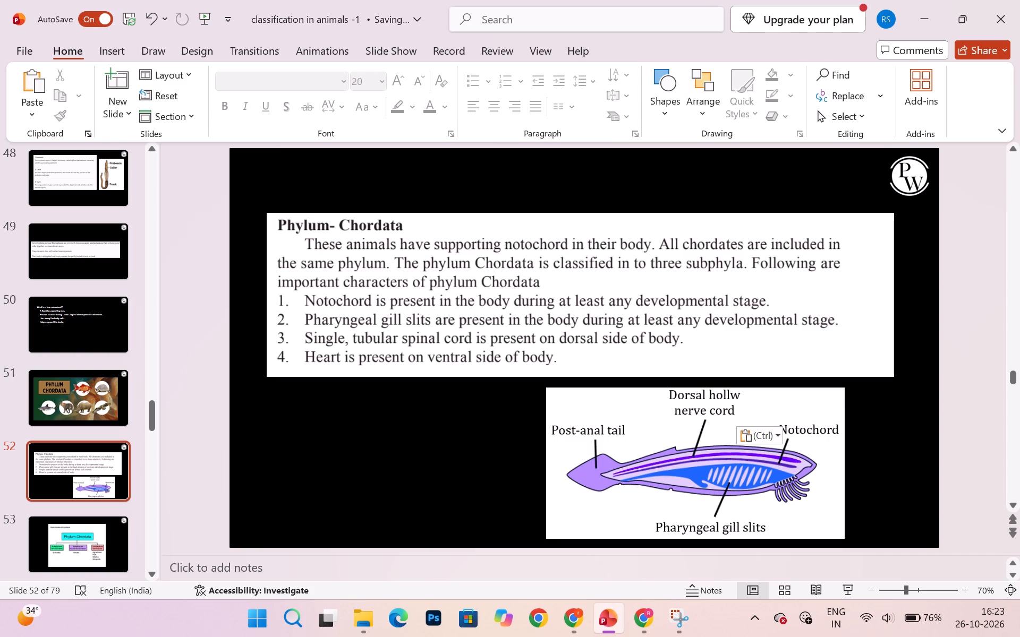
left_click(863, 466)
left_click(885, 443)
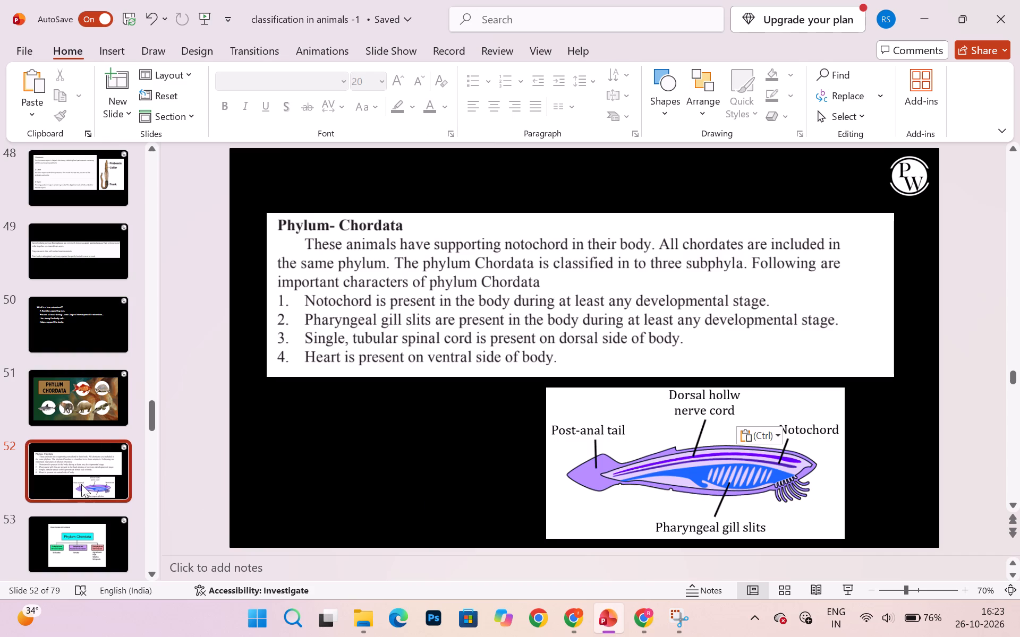
Review slide 53 with the Phylum Chordata subphyla chart and slide 54 on Sub phylum Urochordata.
left_click(60, 540)
scroll(60, 540, "down", 1)
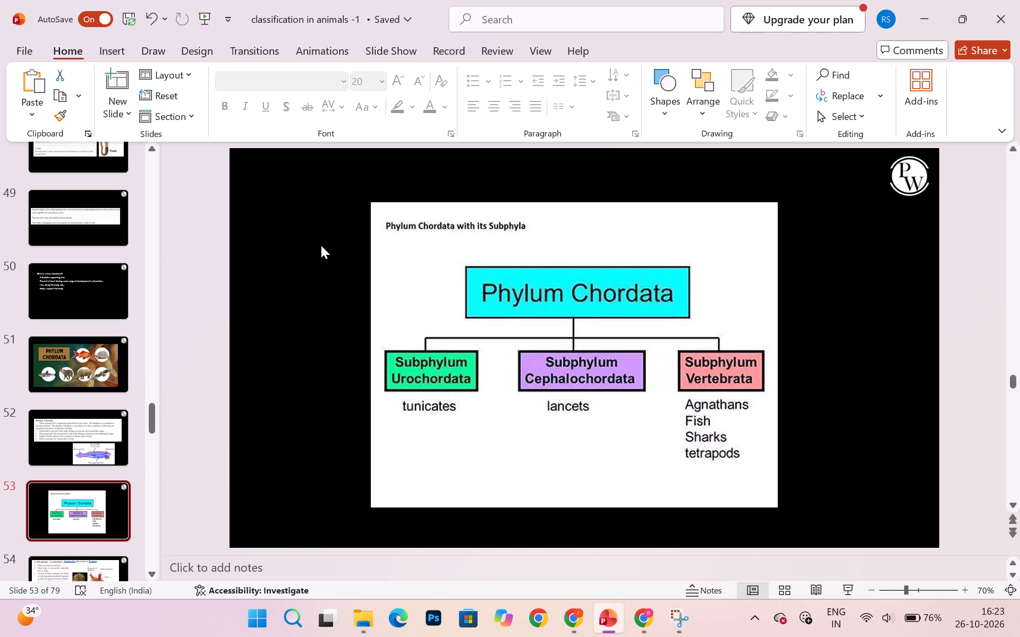
scroll(100, 443, "down", 2)
left_click(91, 438)
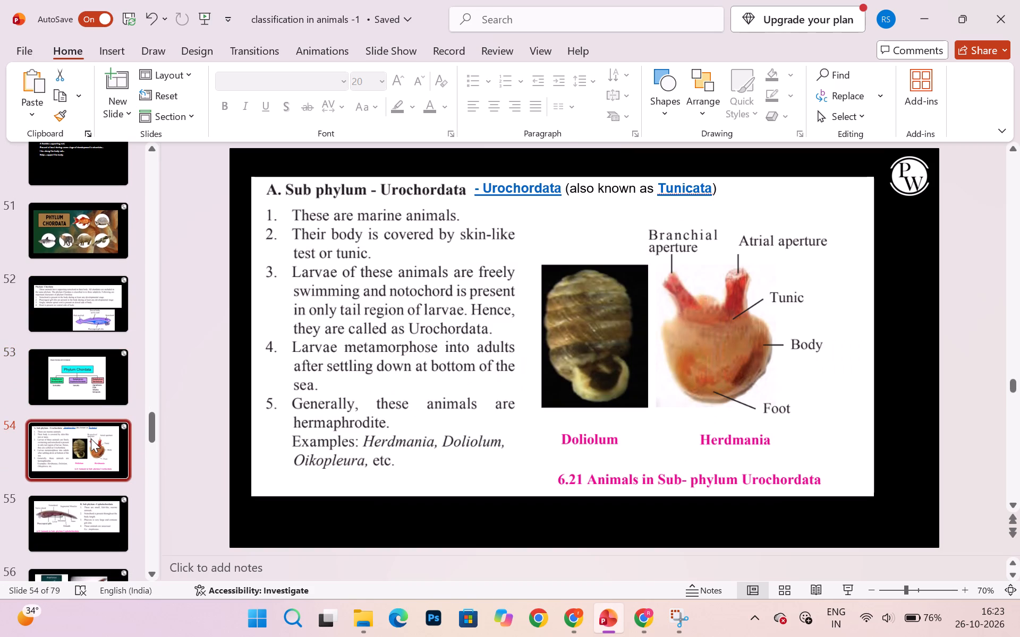
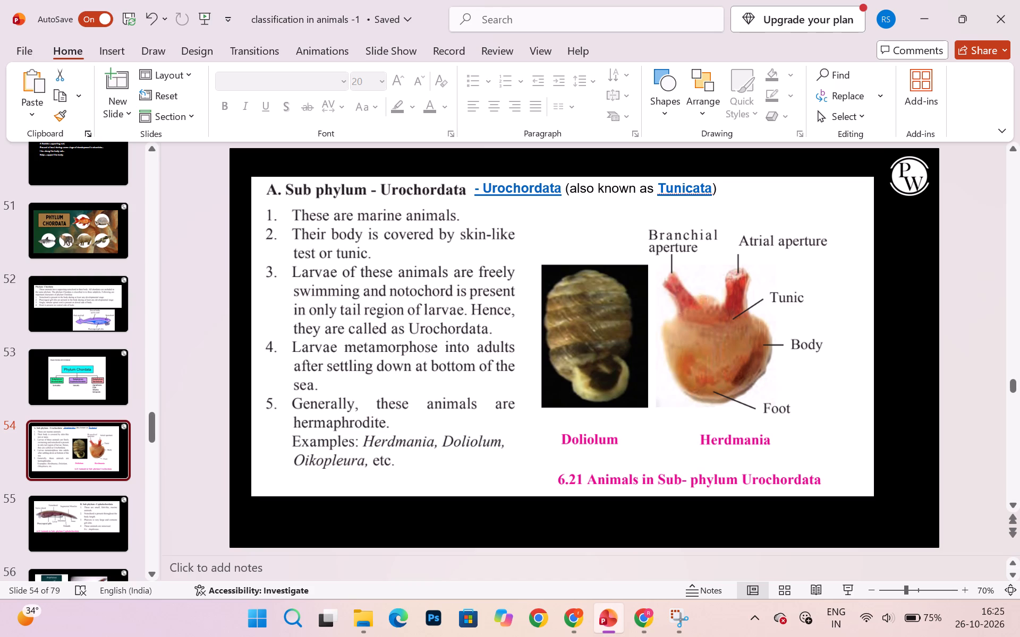
On slide 55, move the Sub phylum Cephalochordata picture lower and enlarge it to nearly the full slide width.
scroll(70, 496, "down", 1)
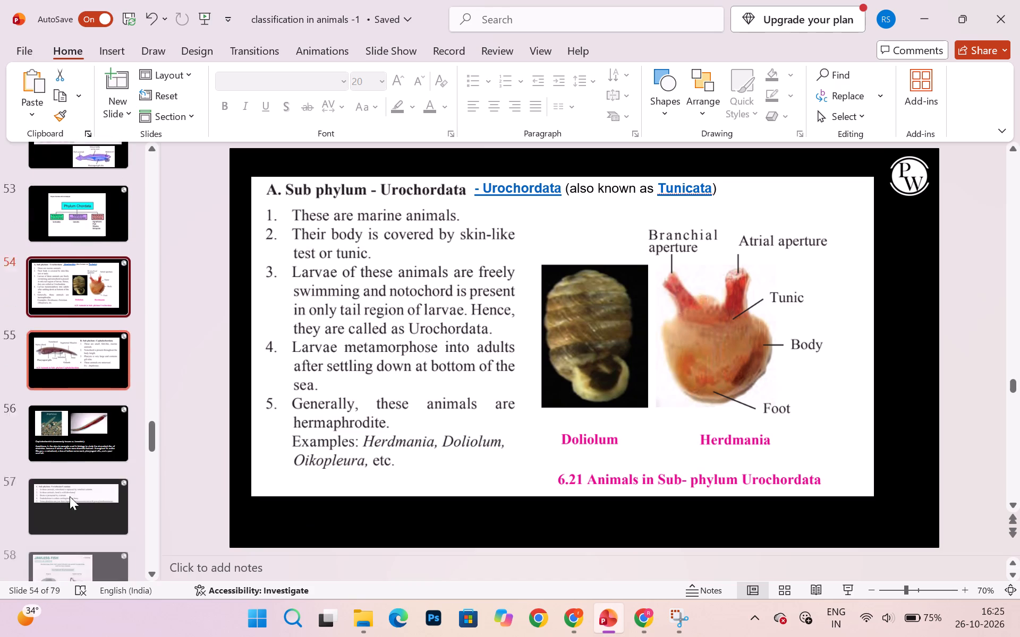
scroll(70, 496, "down", 1)
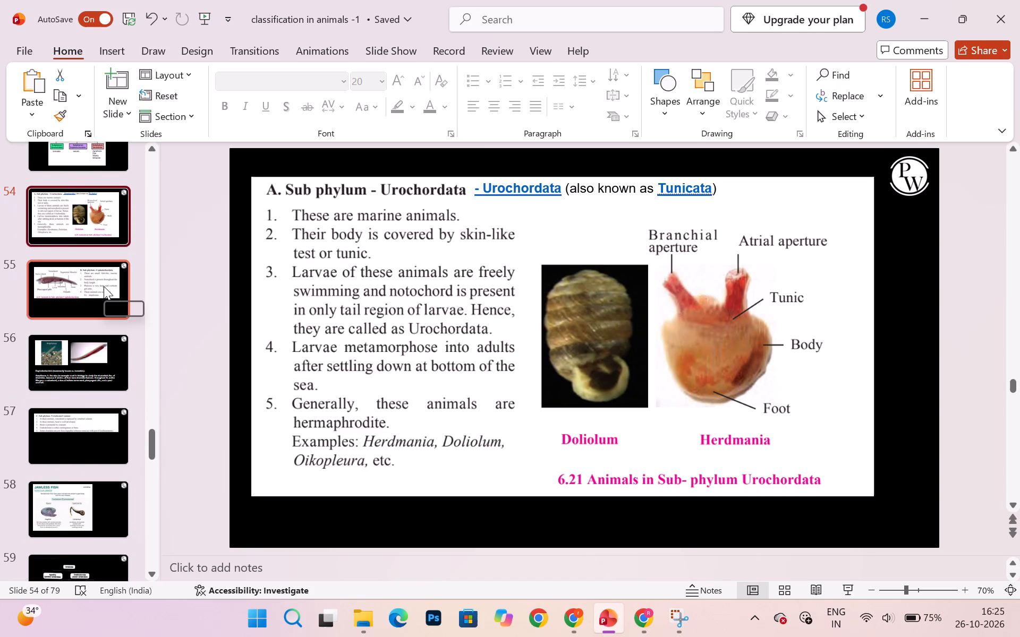
left_click(104, 286)
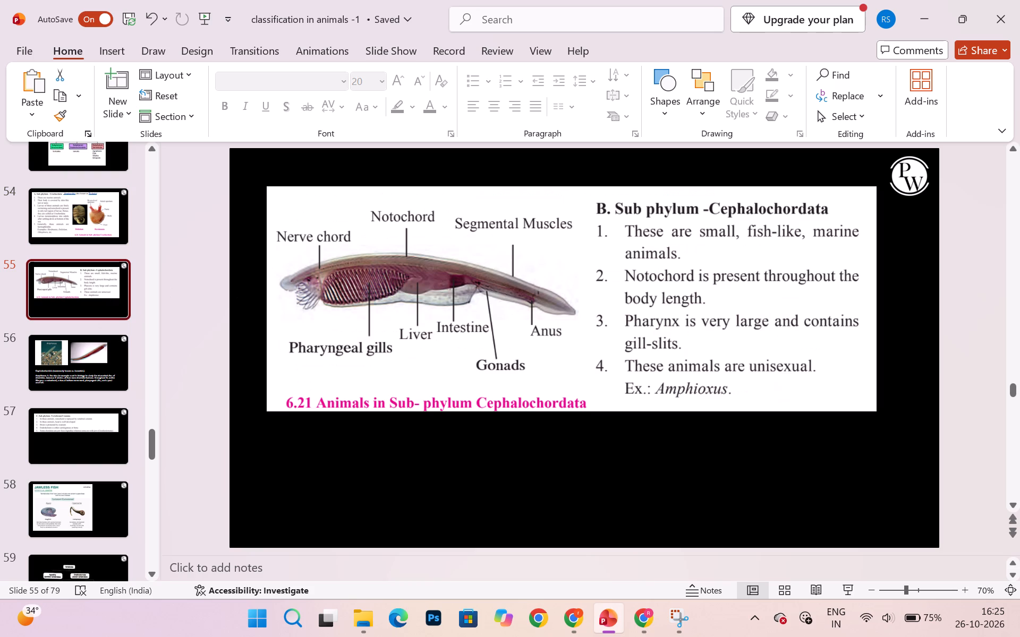
left_click_drag(394, 340, 377, 394)
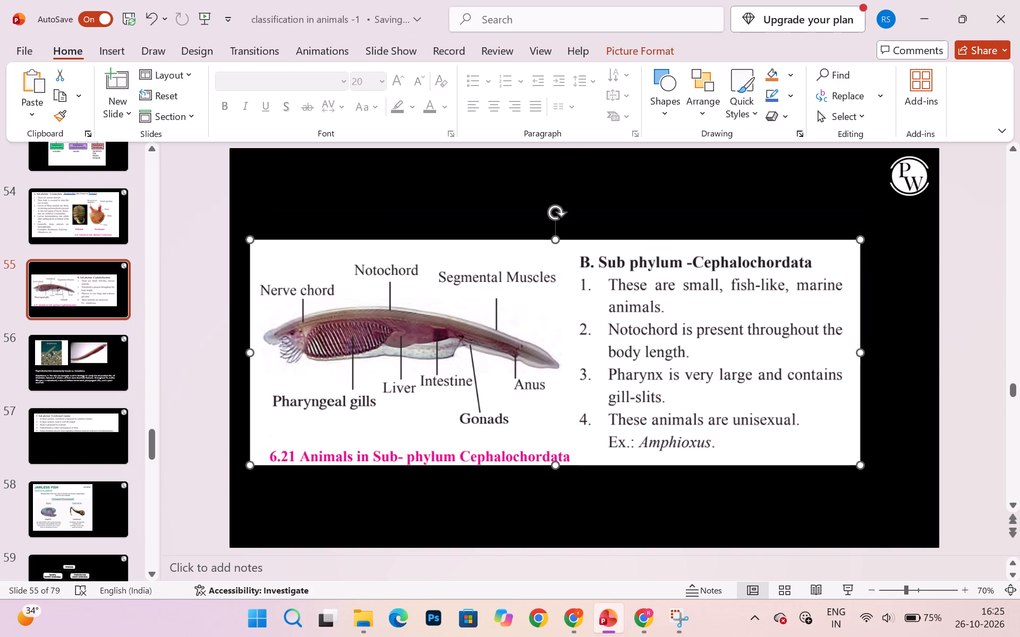
left_click(689, 180)
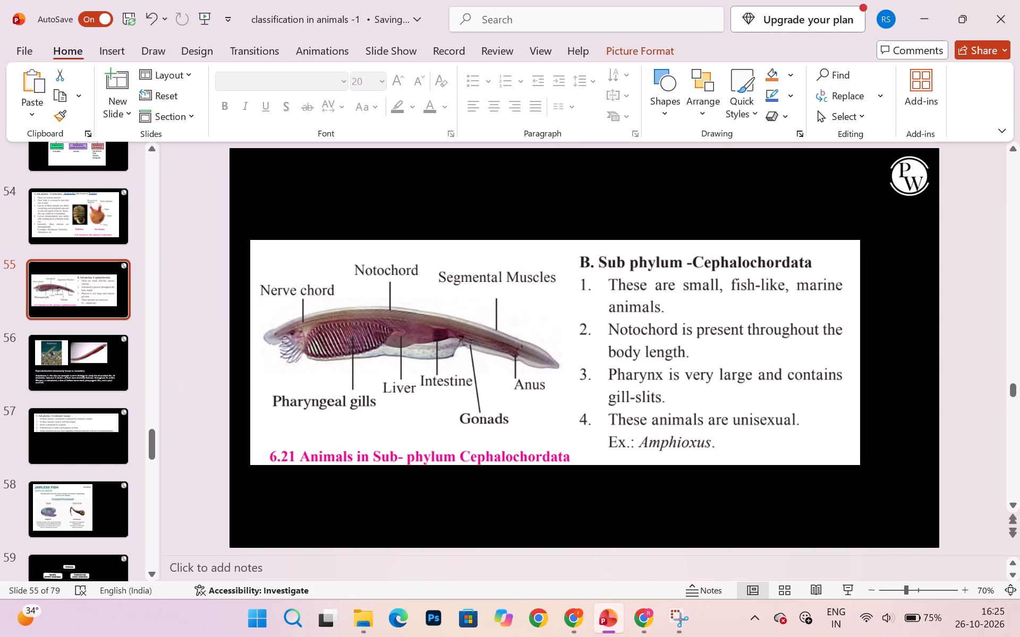
left_click(739, 400)
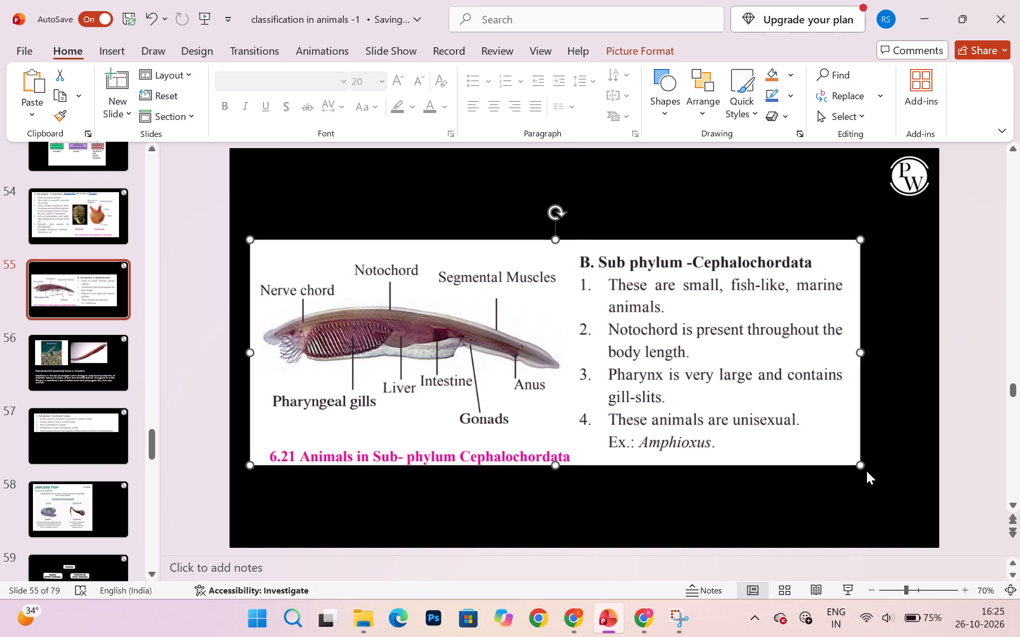
left_click_drag(863, 468, 886, 477)
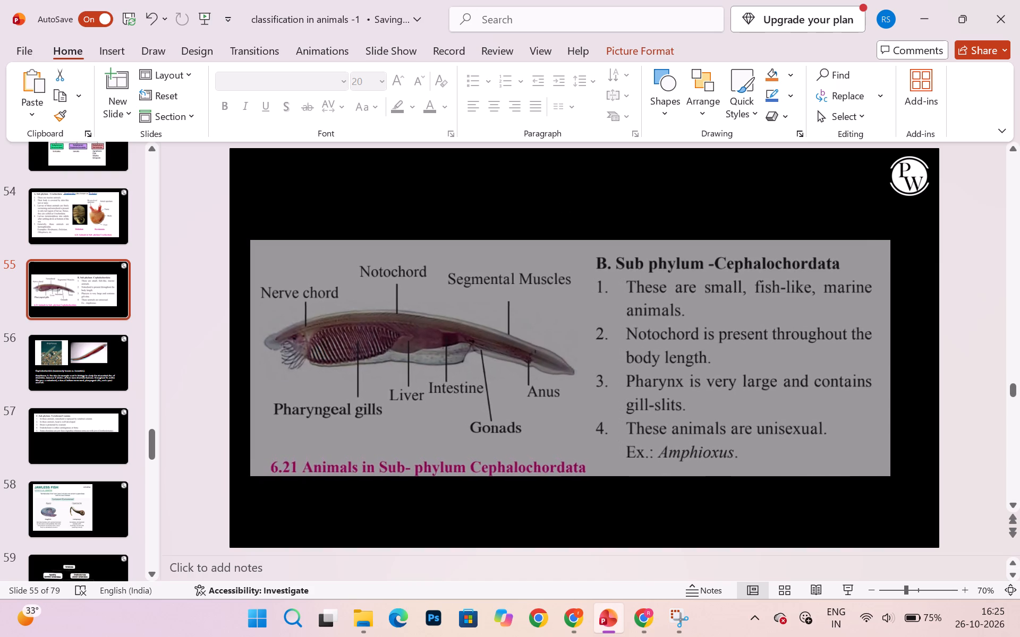
left_click_drag(886, 477, 912, 481)
left_click(975, 433)
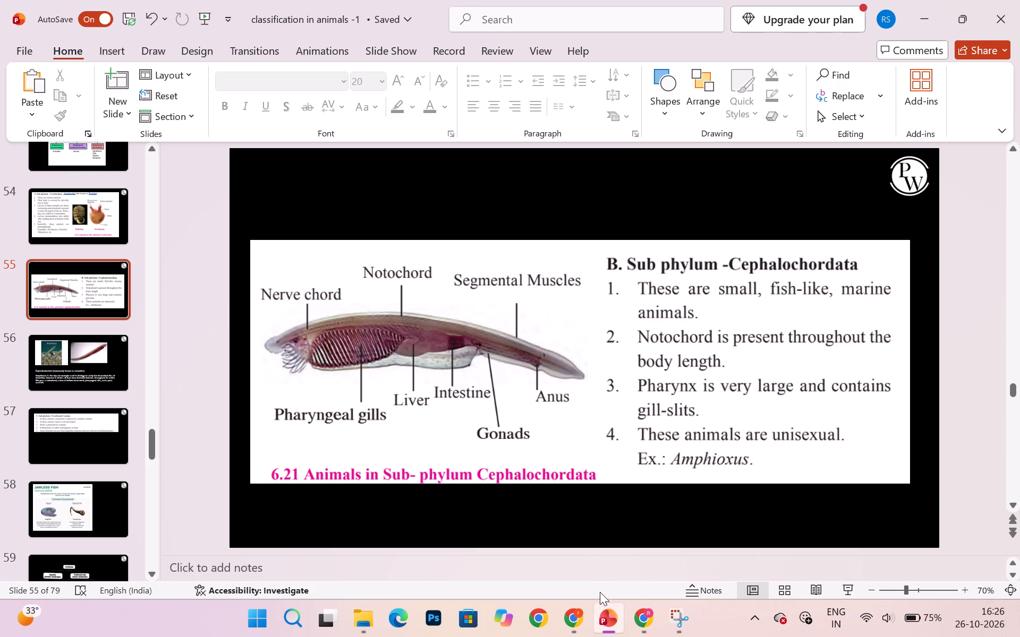
left_click(570, 611)
left_click(435, 0)
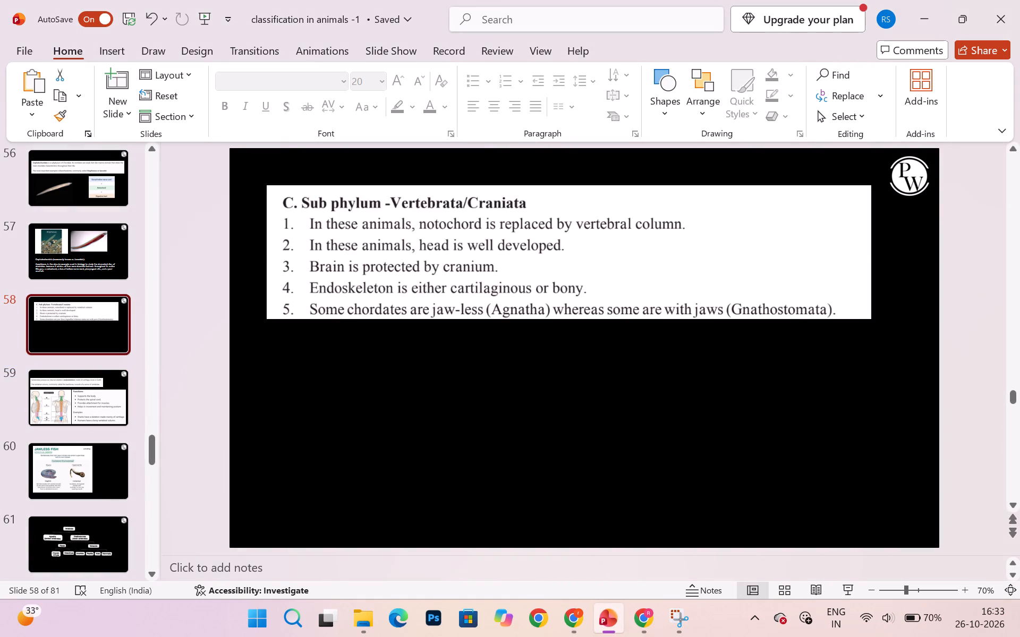
left_click_drag(361, 234, 350, 260)
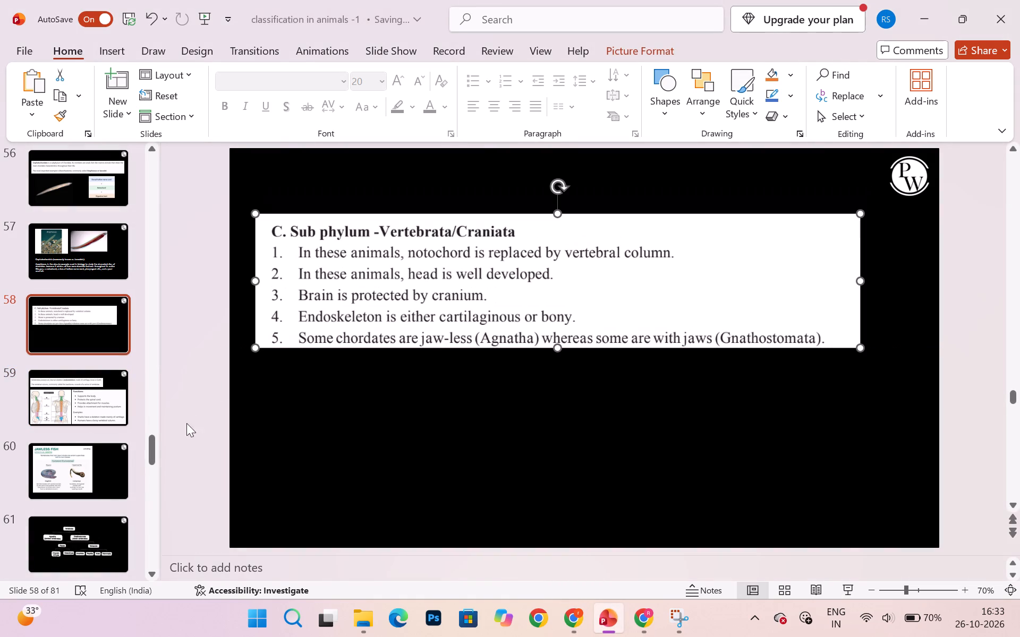
Review the Jawless Fish slide 60 and the Vertebrata classification chart on slide 61.
left_click(71, 477)
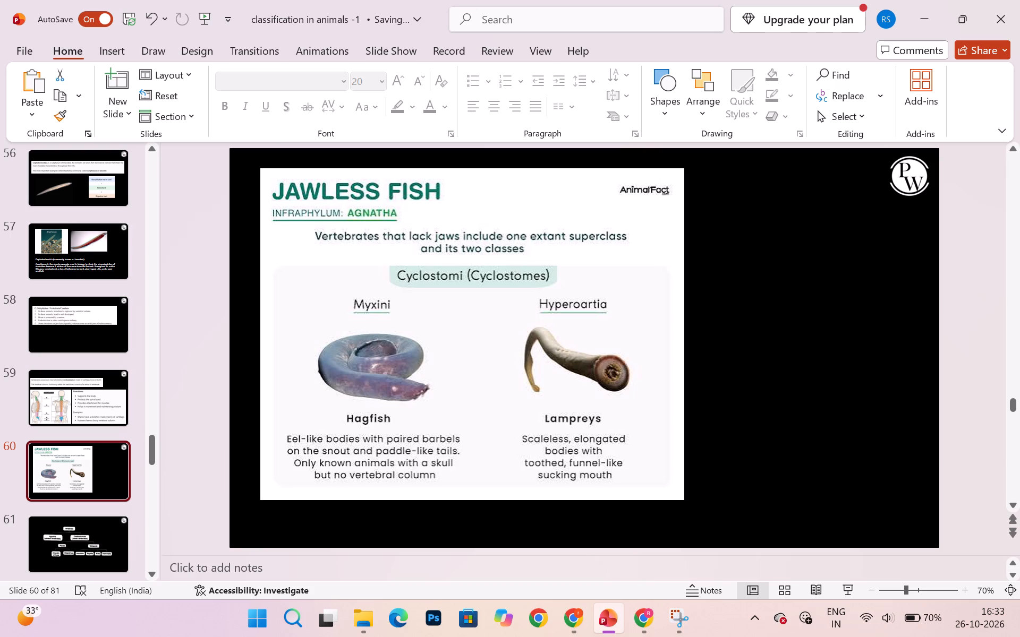
left_click(78, 538)
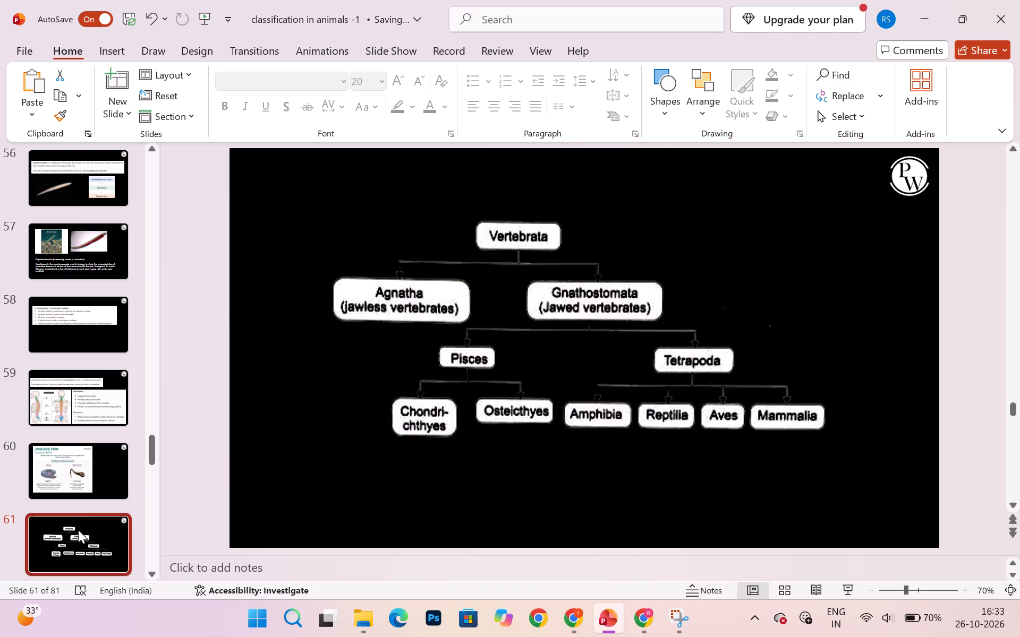
left_click(92, 471)
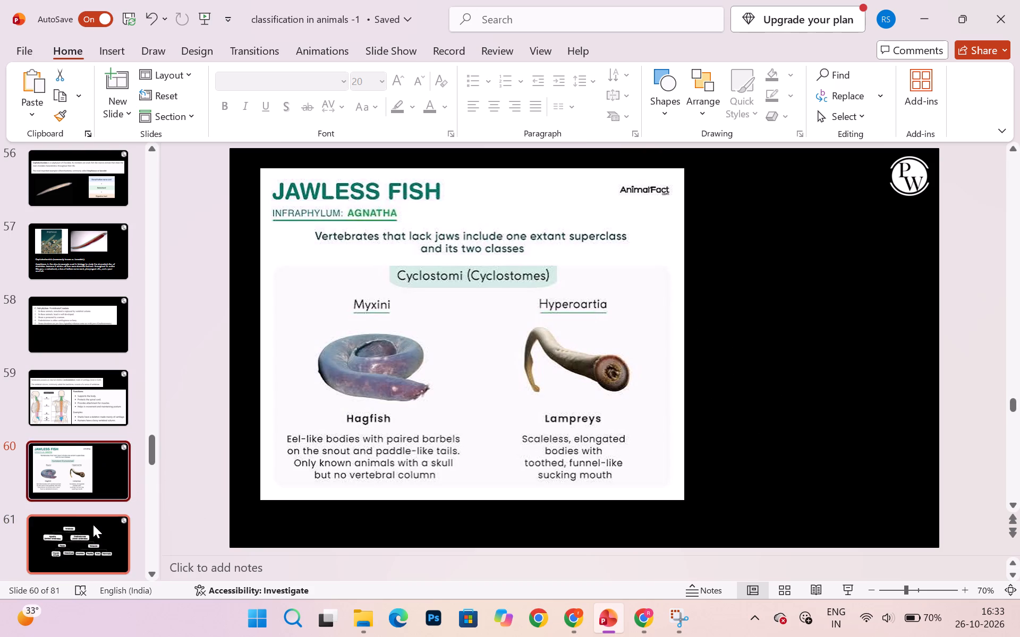
left_click(93, 524)
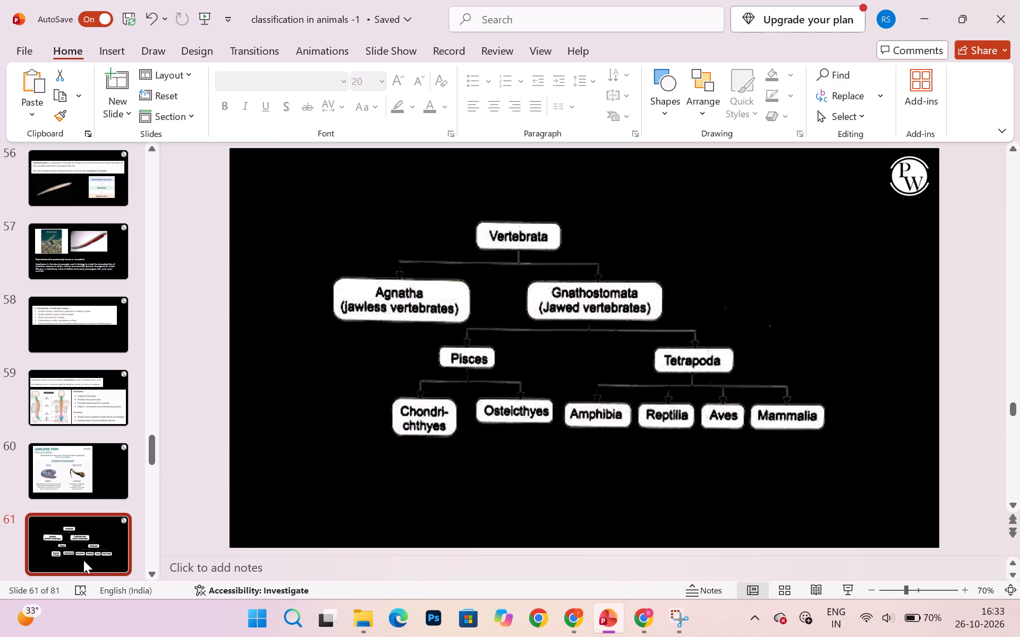
left_click(73, 404)
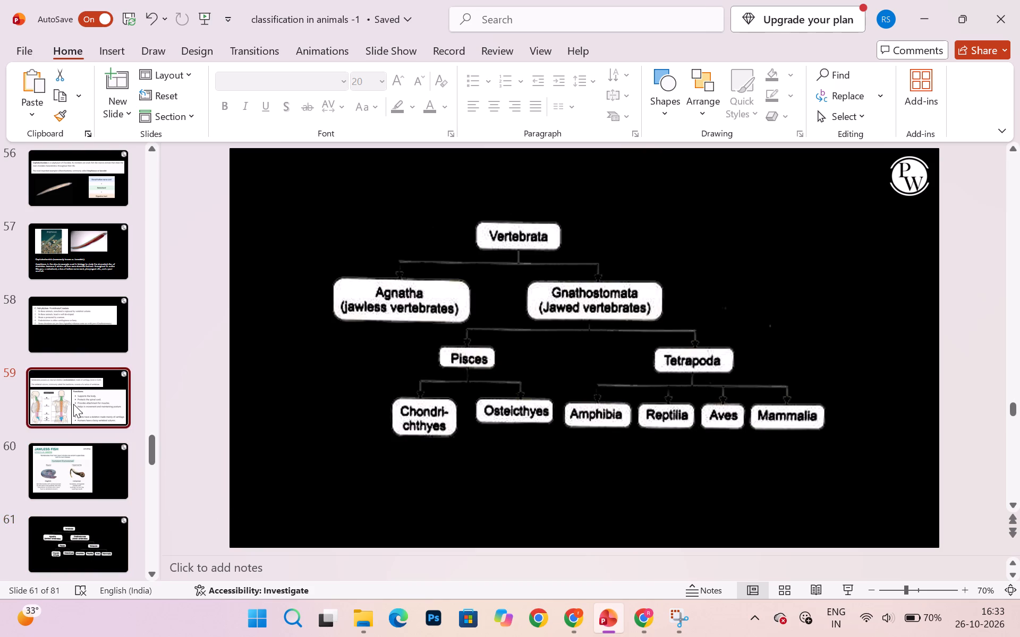
Enlarge the Sub phylum Vertebrata/Craniata text picture slightly on slide 58.
left_click(80, 299)
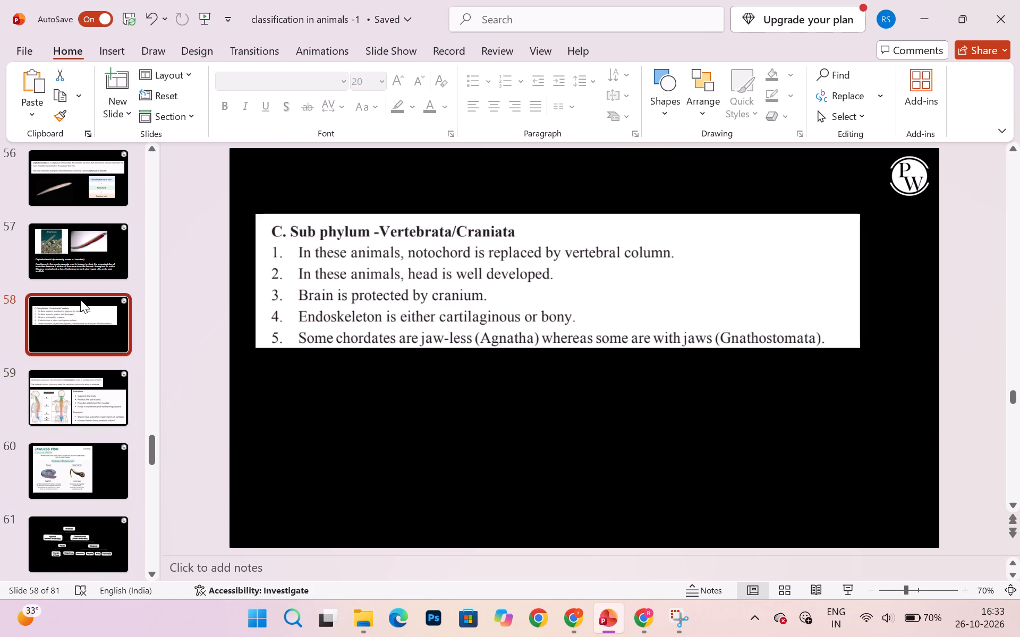
left_click(669, 306)
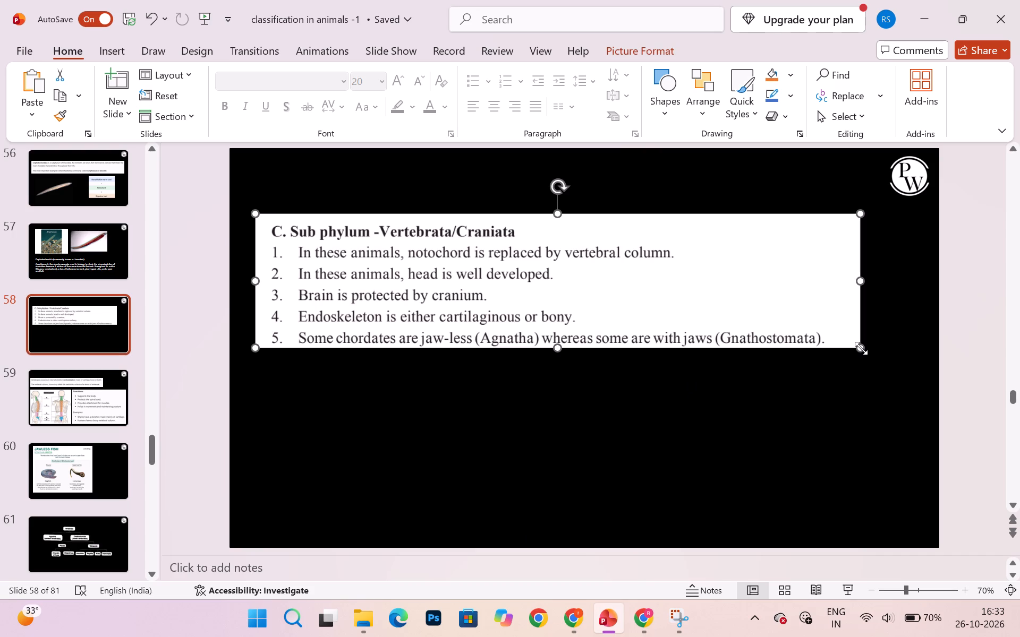
left_click_drag(861, 348, 872, 355)
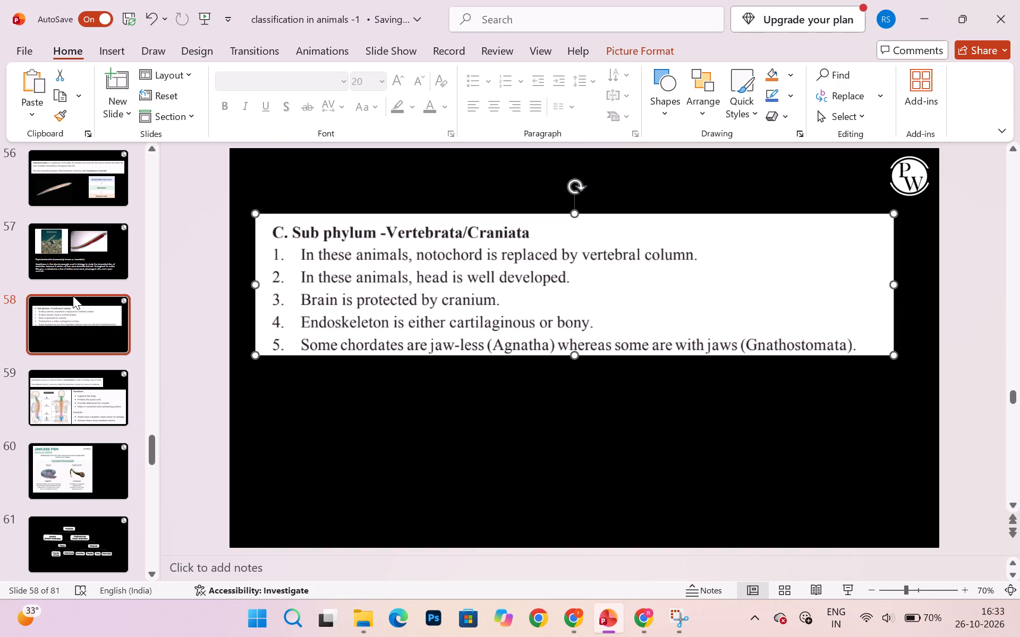
Look back through the slides and return to the Vidyapeeth title slide 1.
scroll(73, 296, "down", 11)
scroll(73, 296, "up", 4)
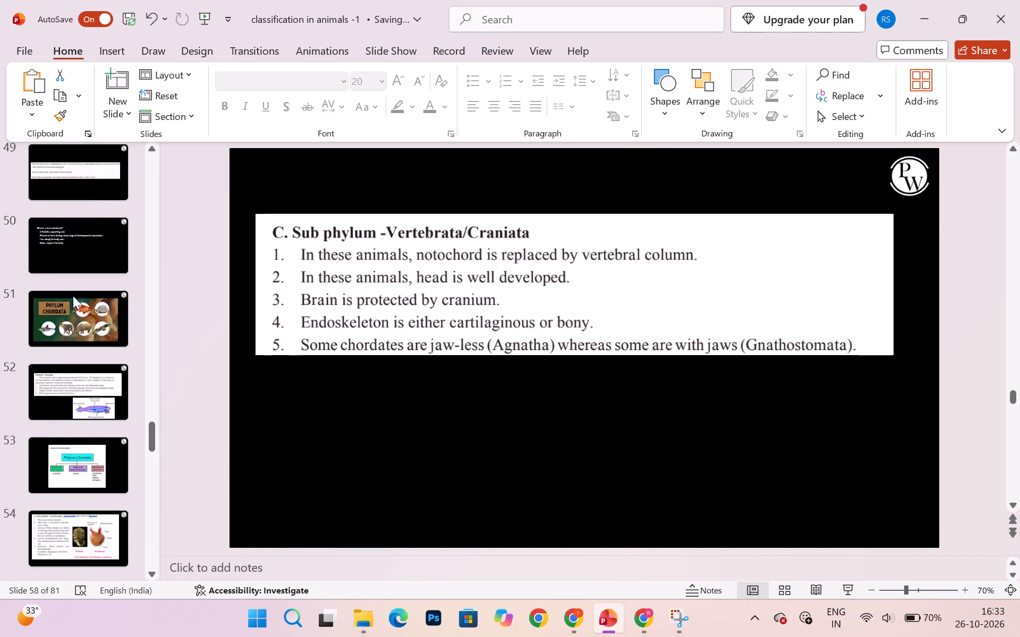
scroll(73, 296, "up", 6)
left_click(74, 182)
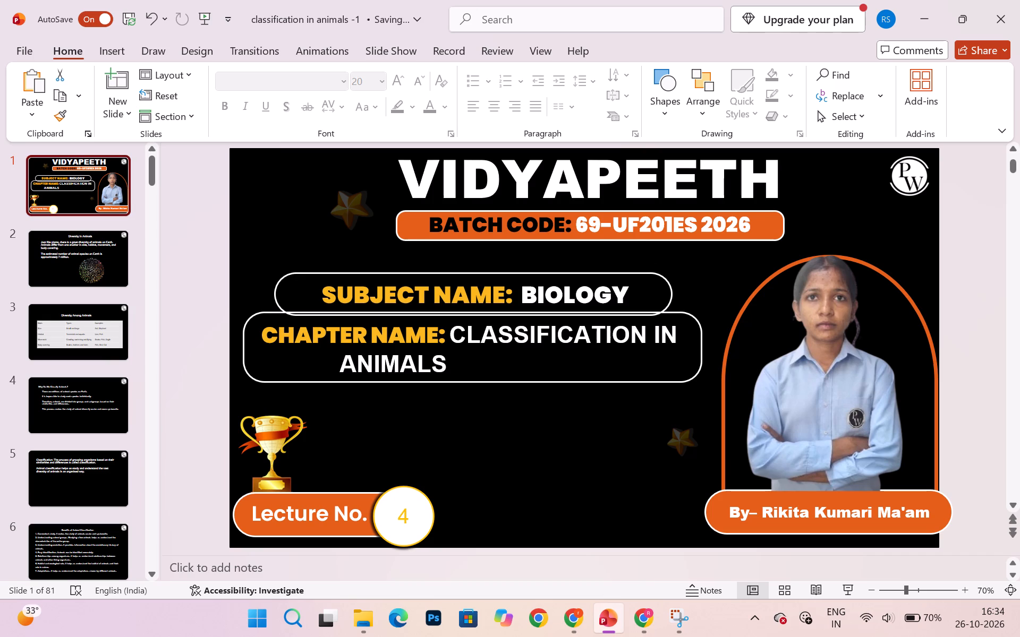
Save a copy of the presentation named "classification in animals 4" in the Desktop folder FOUNDATION PW > 10TH STATE BOARD.
left_click(13, 55)
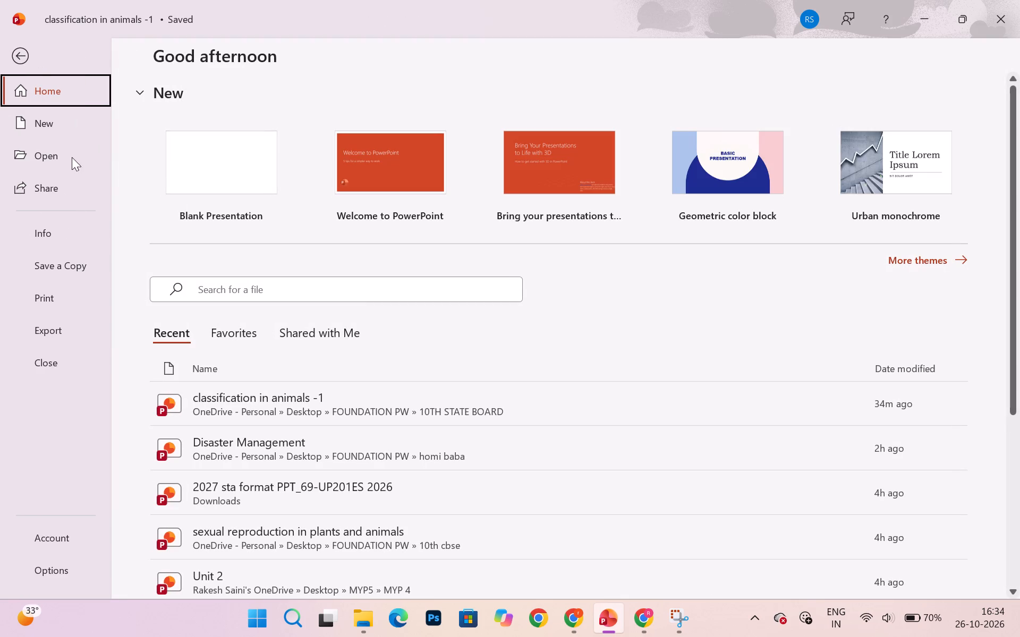
left_click(69, 268)
double_click(193, 354)
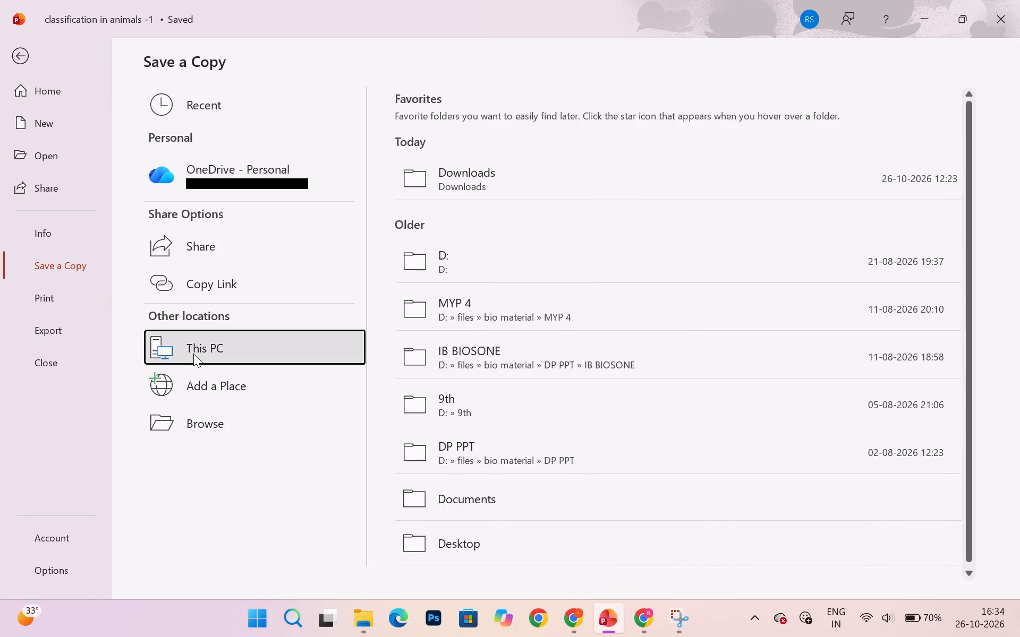
double_click(466, 549)
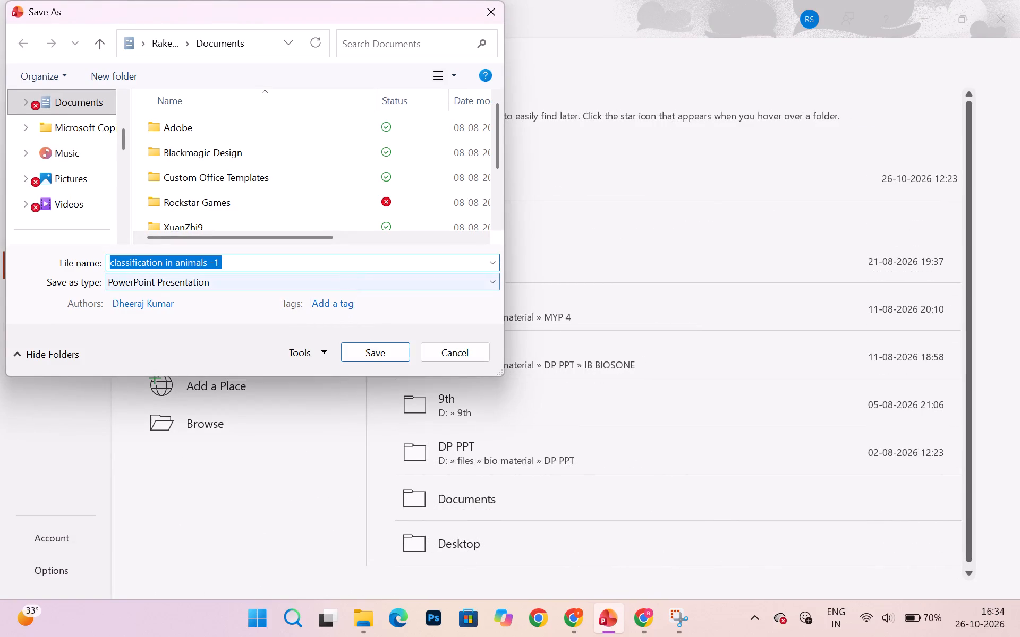
left_click(492, 6)
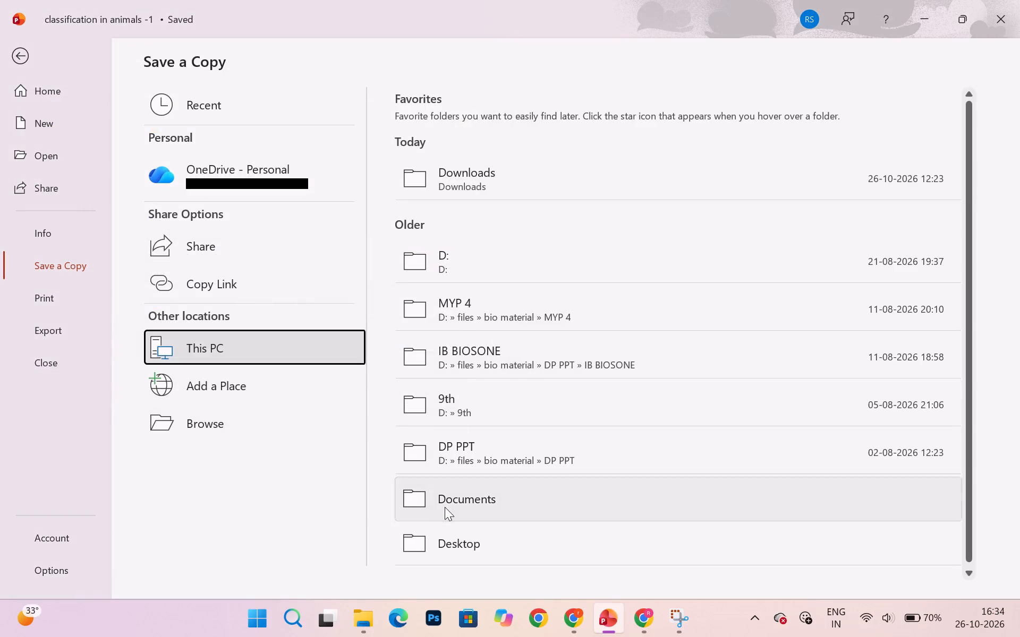
double_click(439, 536)
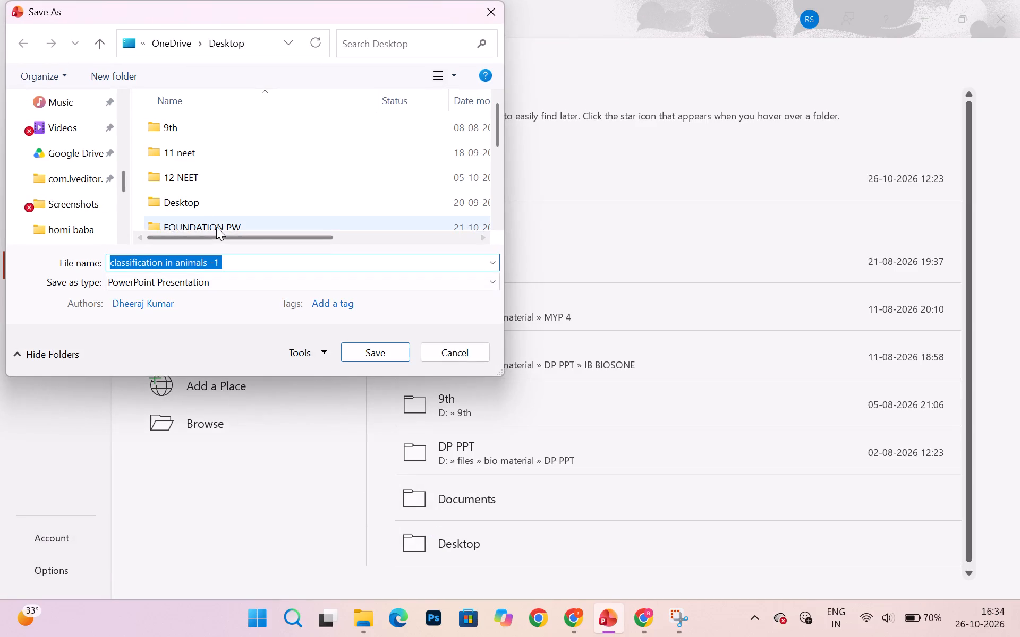
double_click(212, 227)
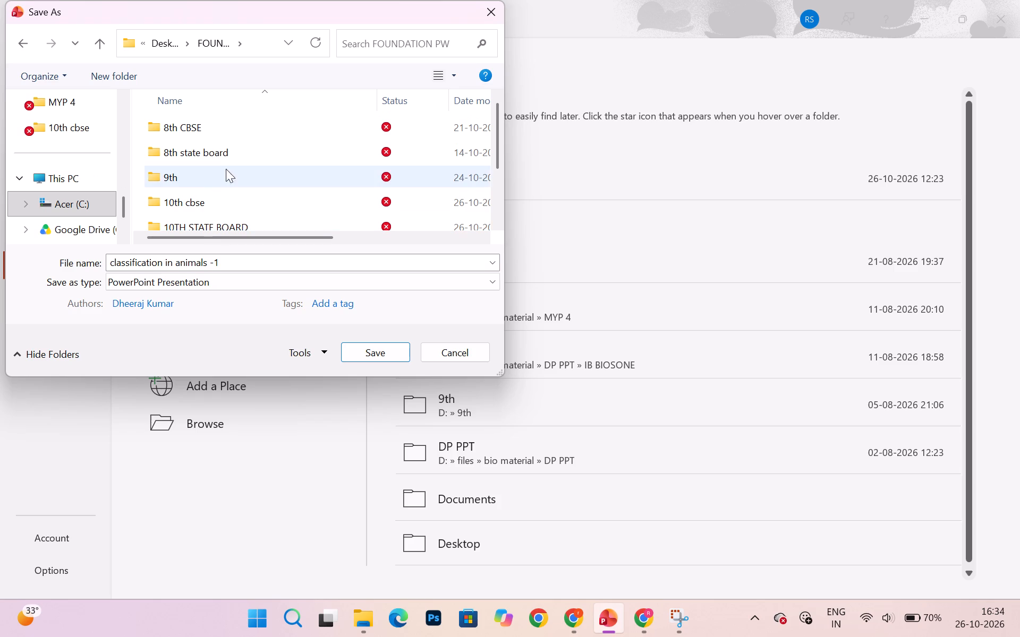
double_click(212, 224)
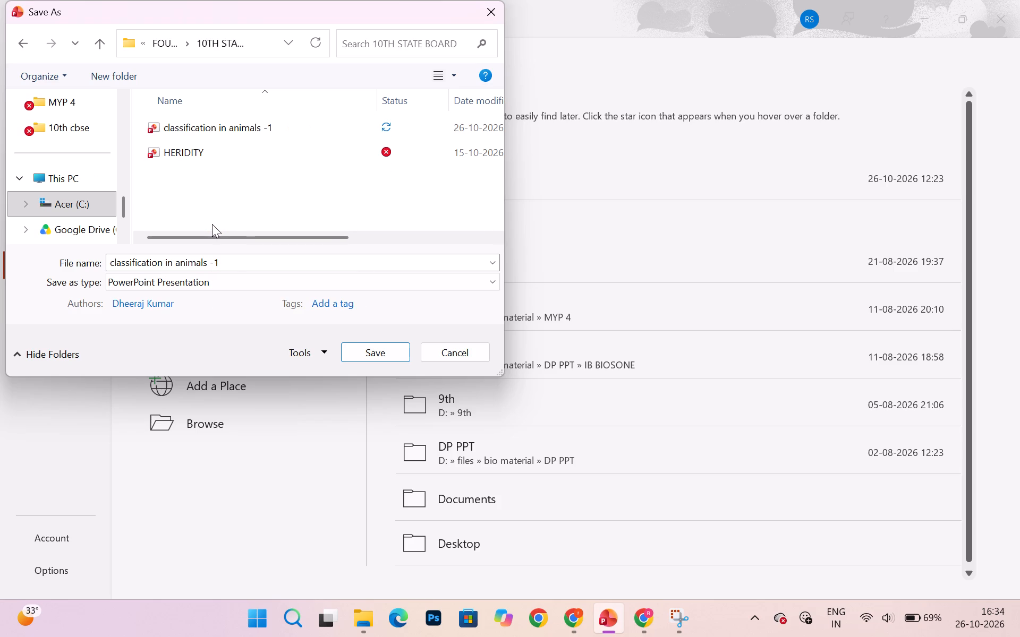
left_click(232, 260)
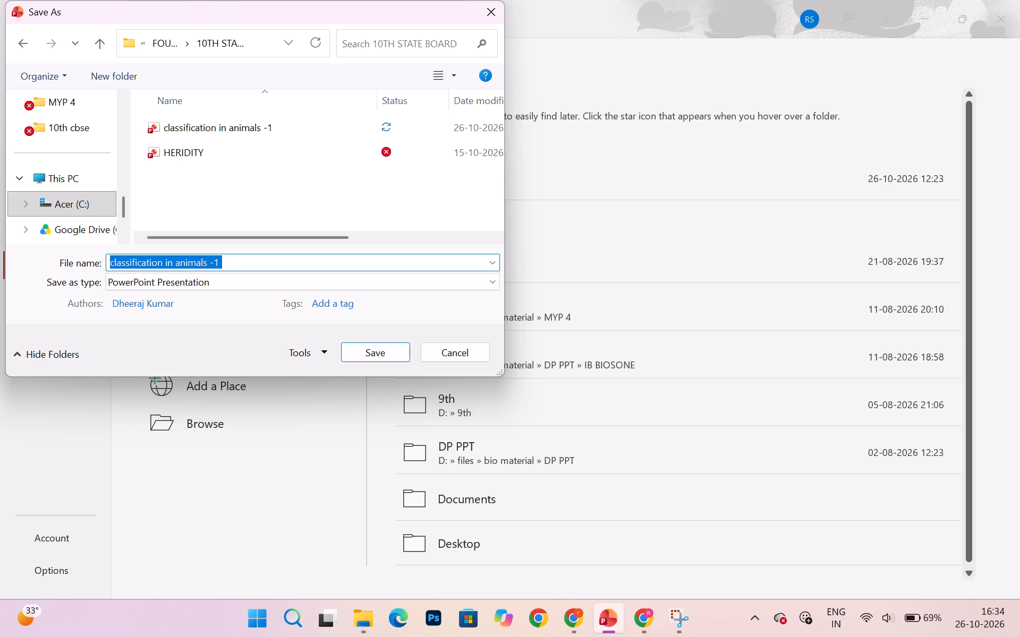
left_click(232, 260)
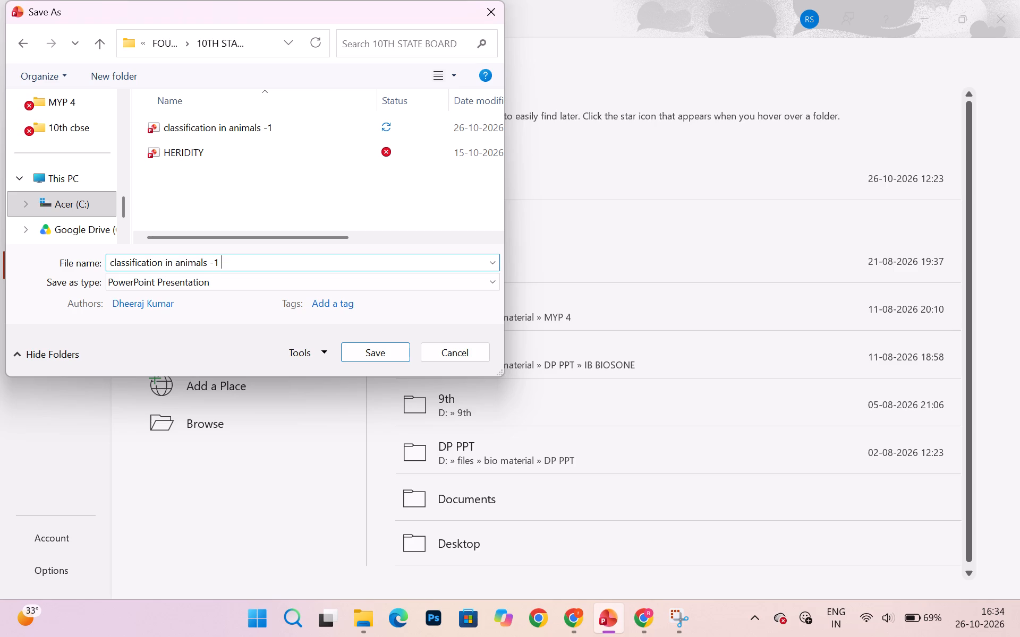
key("BackSpace")
key("BackSpace")
key("BackSpace")
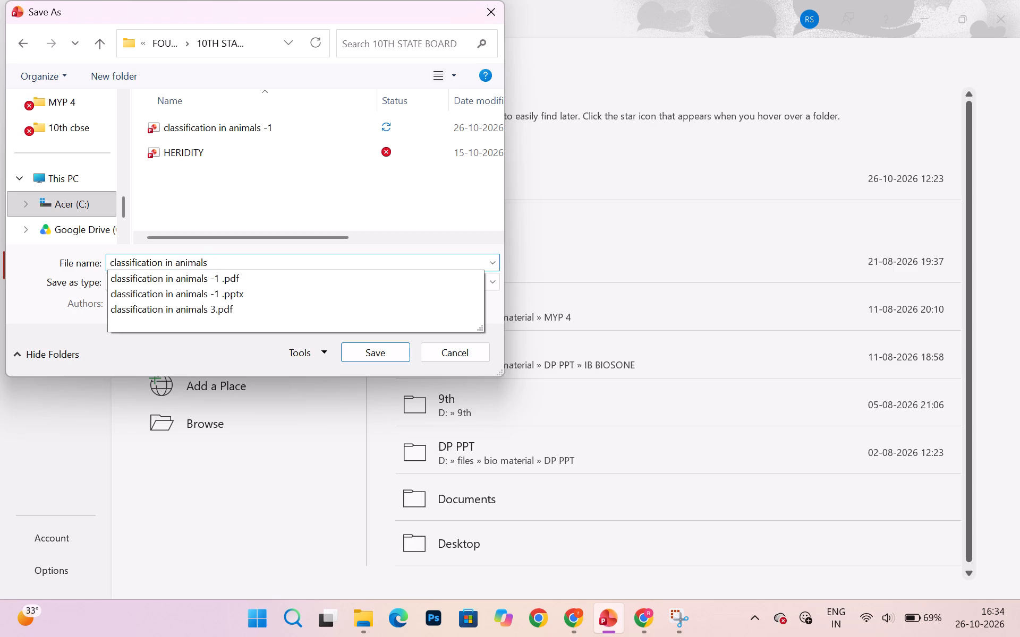
key("4")
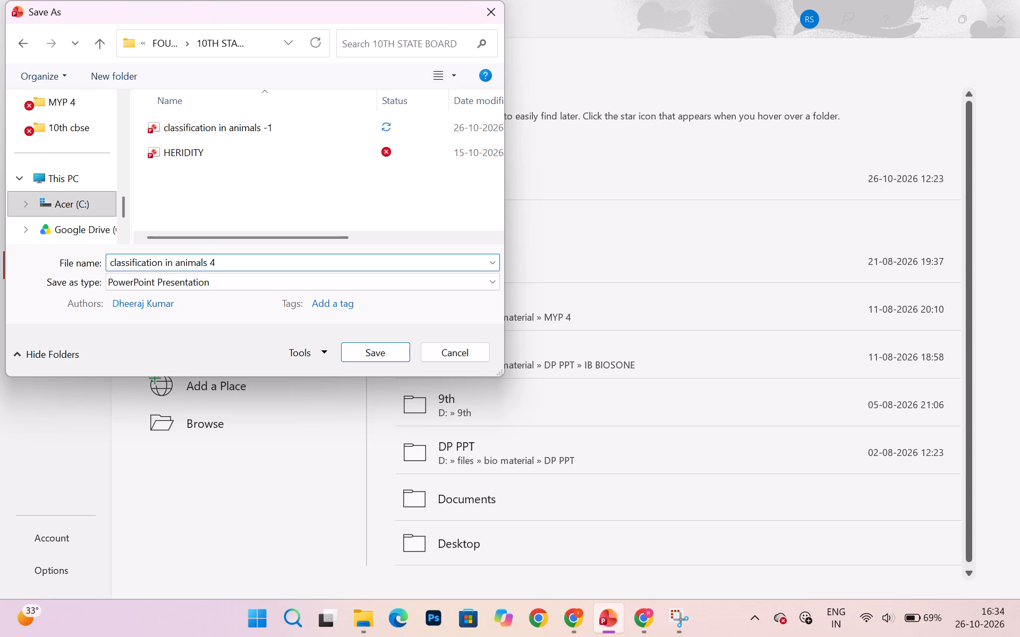